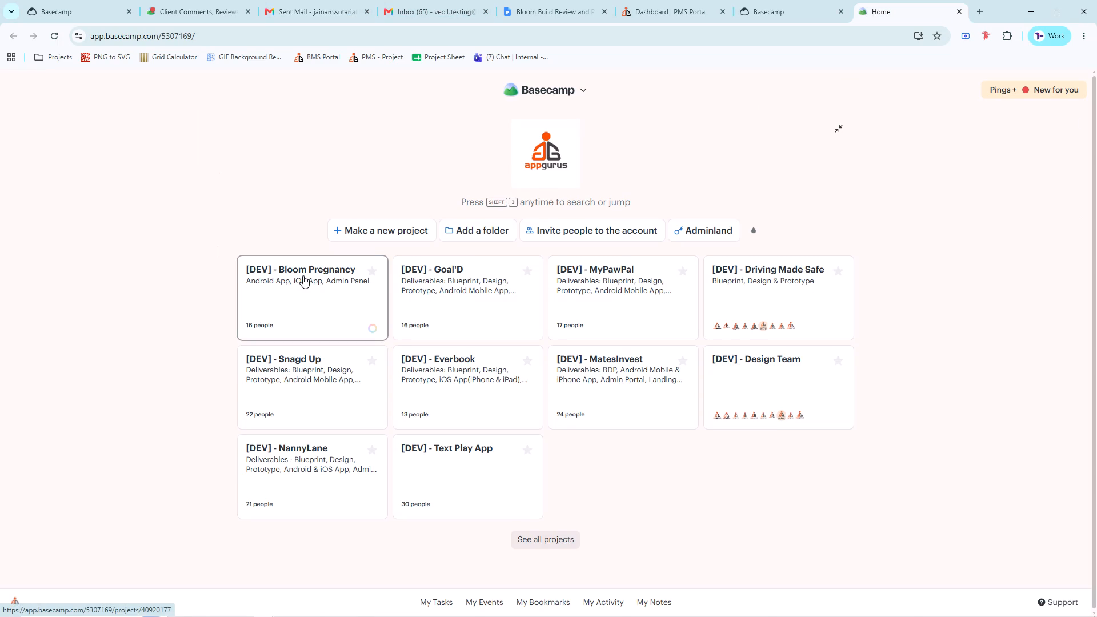
Open the "Client Comments, Reviews and Updates" to-do from the Design list of the [DEV] - Bloom Pregnancy project.
{"action": "left_click", "coordinate": [303, 275]}
{"action": "left_click", "coordinate": [509, 300]}
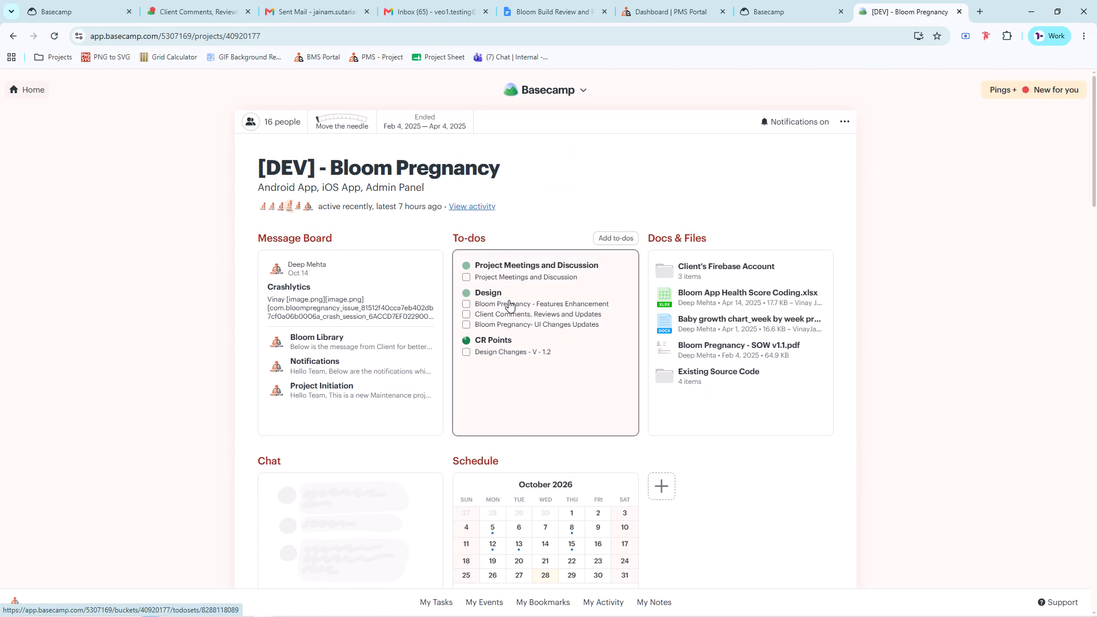
{"action": "left_click", "coordinate": [393, 375]}
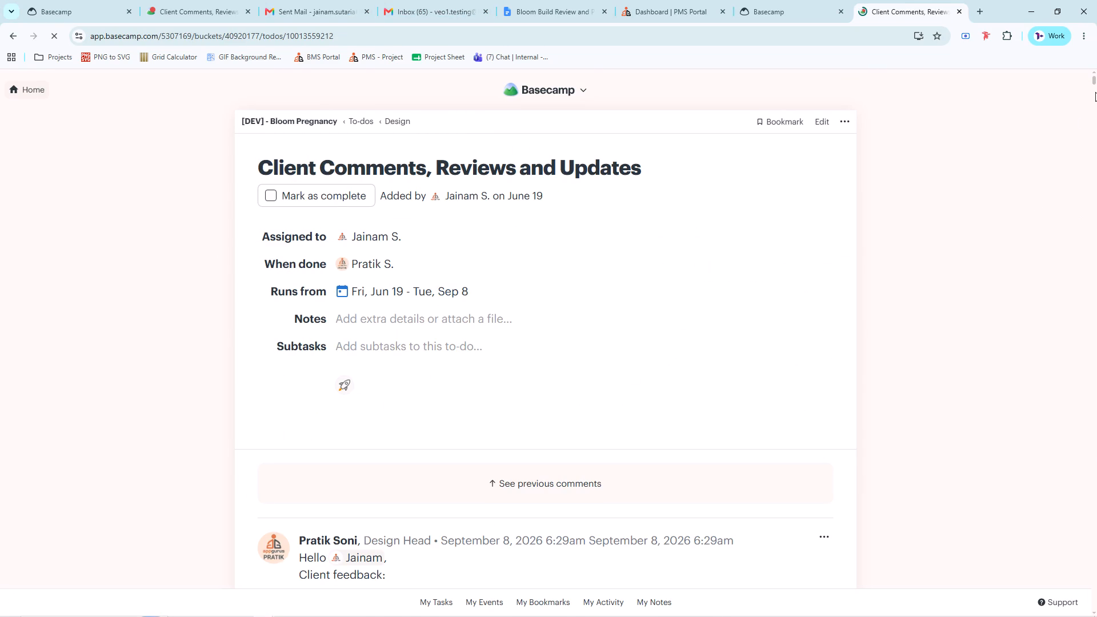
Copy the text of the UI/UX Designer's Oct 27 work update comment, from the "Hello" greeting through the numbered list of reviewed points.
{"action": "left_click_drag", "start_coordinate": [1094, 79], "coordinate": [1096, 578]}
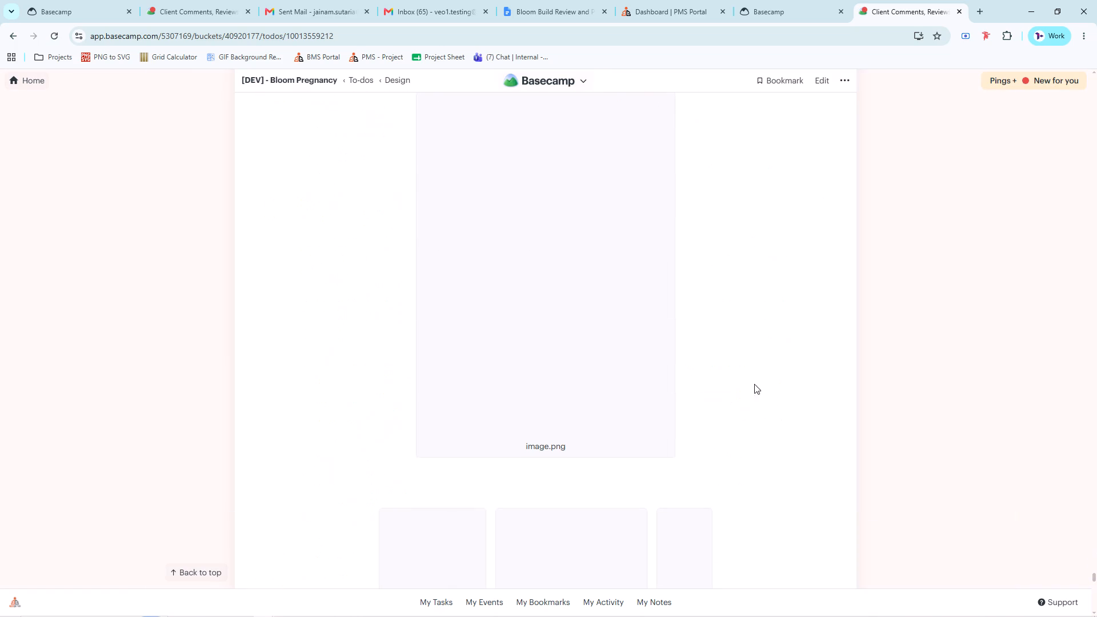
{"action": "scroll", "coordinate": [630, 370], "scroll_direction": "down", "scroll_amount": 4}
{"action": "scroll", "coordinate": [627, 371], "scroll_direction": "up", "scroll_amount": 1}
{"action": "scroll", "coordinate": [627, 371], "scroll_direction": "down", "scroll_amount": 20}
{"action": "scroll", "coordinate": [627, 371], "scroll_direction": "down", "scroll_amount": 1}
{"action": "scroll", "coordinate": [627, 372], "scroll_direction": "up", "scroll_amount": 1}
{"action": "scroll", "coordinate": [627, 372], "scroll_direction": "down", "scroll_amount": 9}
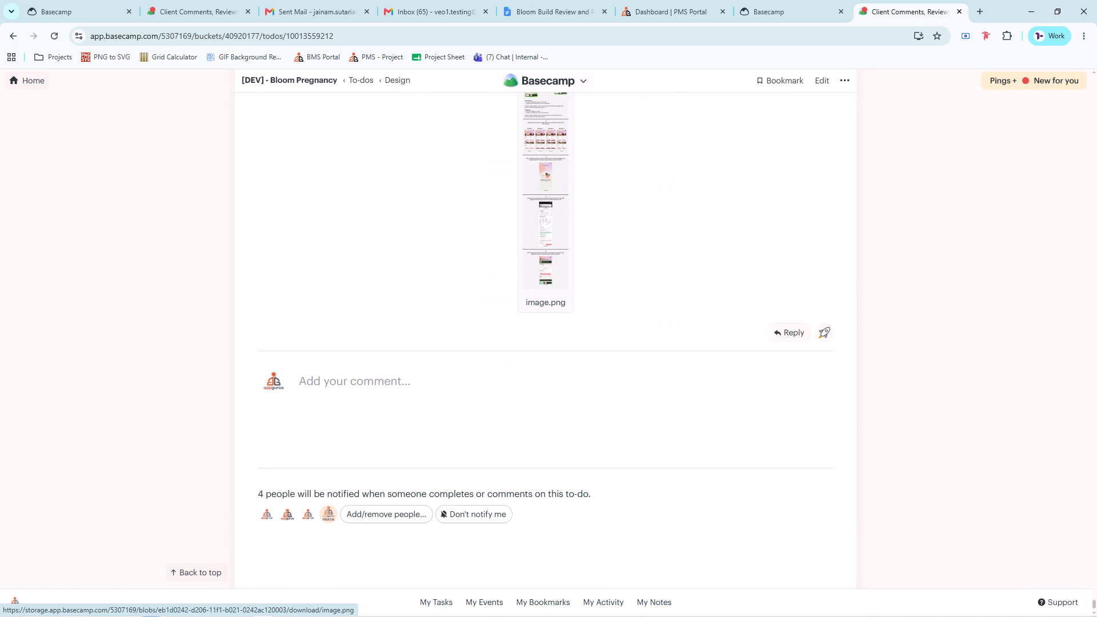
{"action": "scroll", "coordinate": [627, 372], "scroll_direction": "down", "scroll_amount": 2}
{"action": "scroll", "coordinate": [626, 372], "scroll_direction": "up", "scroll_amount": 1}
{"action": "scroll", "coordinate": [626, 372], "scroll_direction": "down", "scroll_amount": 6}
{"action": "scroll", "coordinate": [627, 372], "scroll_direction": "up", "scroll_amount": 11}
{"action": "scroll", "coordinate": [628, 372], "scroll_direction": "down", "scroll_amount": 1}
{"action": "scroll", "coordinate": [628, 372], "scroll_direction": "up", "scroll_amount": 5}
{"action": "scroll", "coordinate": [629, 372], "scroll_direction": "down", "scroll_amount": 1}
{"action": "scroll", "coordinate": [629, 372], "scroll_direction": "up", "scroll_amount": 15}
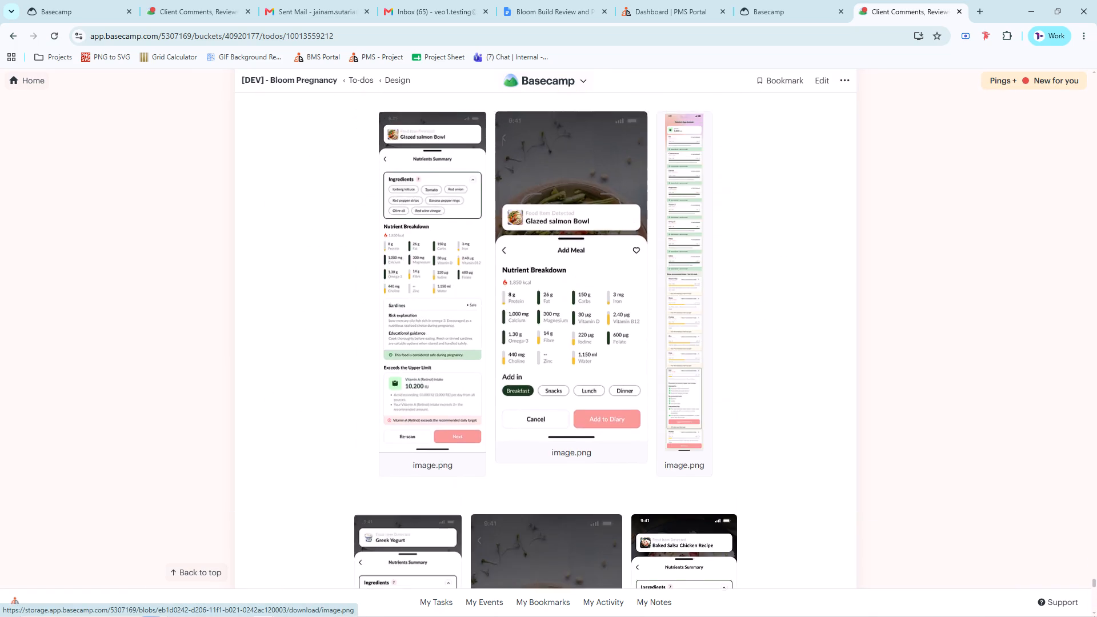
{"action": "scroll", "coordinate": [628, 367], "scroll_direction": "up", "scroll_amount": 20}
{"action": "scroll", "coordinate": [628, 367], "scroll_direction": "up", "scroll_amount": 4}
{"action": "scroll", "coordinate": [628, 367], "scroll_direction": "down", "scroll_amount": 5}
{"action": "scroll", "coordinate": [482, 476], "scroll_direction": "down", "scroll_amount": 3}
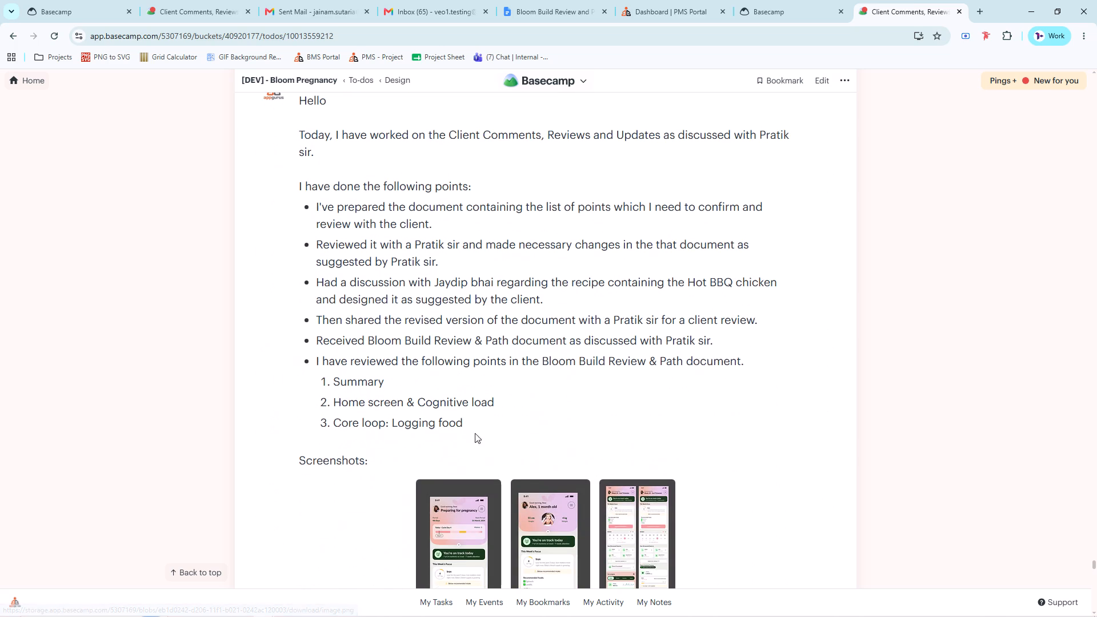
{"action": "left_click_drag", "start_coordinate": [435, 456], "coordinate": [308, 283]}
{"action": "scroll", "coordinate": [425, 364], "scroll_direction": "up", "scroll_amount": 3}
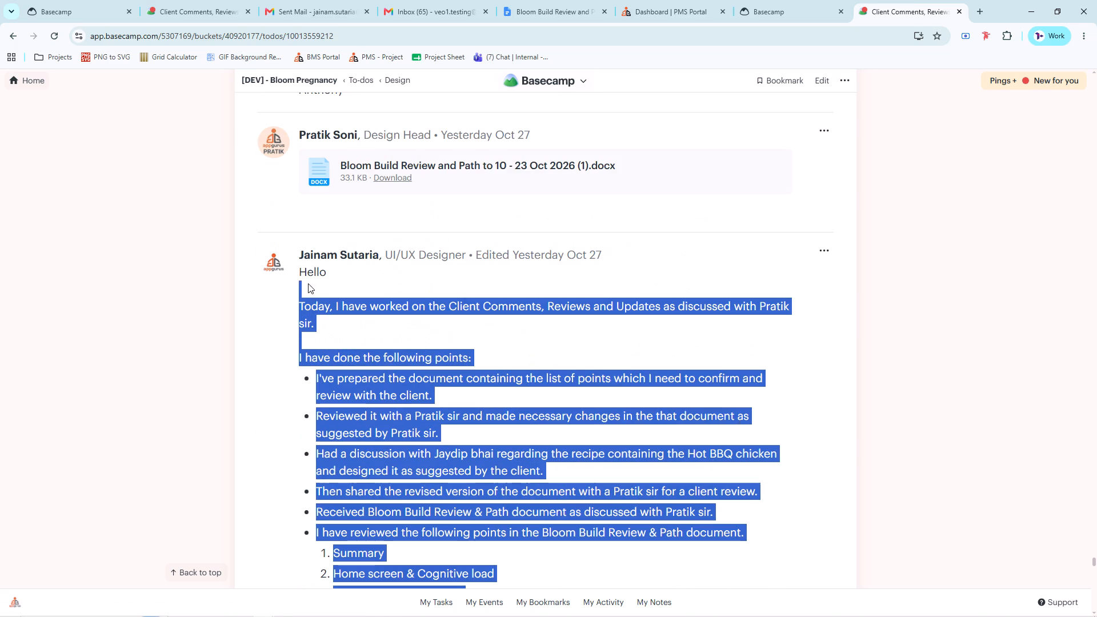
{"action": "left_click_drag", "start_coordinate": [308, 283], "coordinate": [299, 269]}
{"action": "key", "text": "ctrl+c"}
{"action": "left_click", "coordinate": [955, 323]}
{"action": "scroll", "coordinate": [950, 327], "scroll_direction": "down", "scroll_amount": 8}
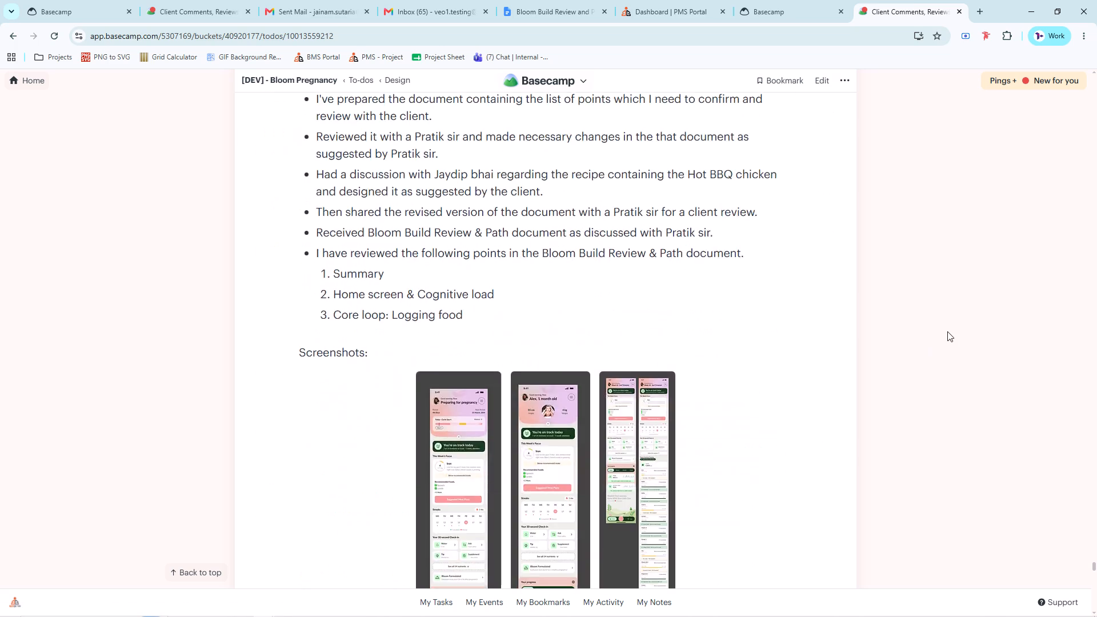
Start a new comment below the to-do's thread and paste in the copied work update, adding a blank line after "Screenshots:".
{"action": "scroll", "coordinate": [947, 331], "scroll_direction": "down", "scroll_amount": 15}
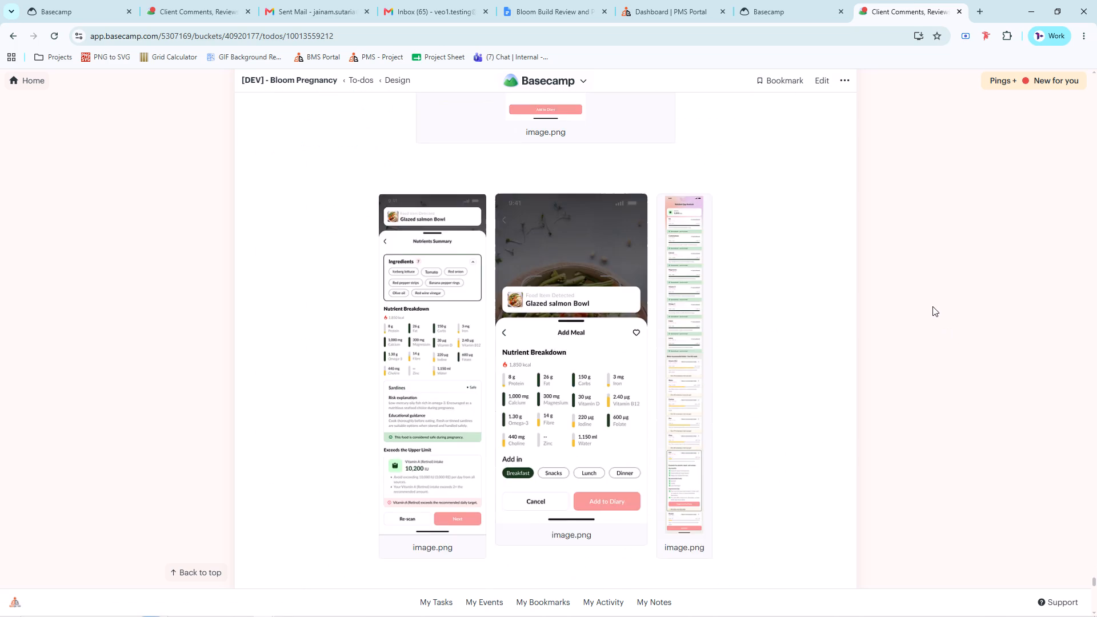
{"action": "scroll", "coordinate": [932, 306], "scroll_direction": "down", "scroll_amount": 20}
{"action": "scroll", "coordinate": [932, 306], "scroll_direction": "down", "scroll_amount": 8}
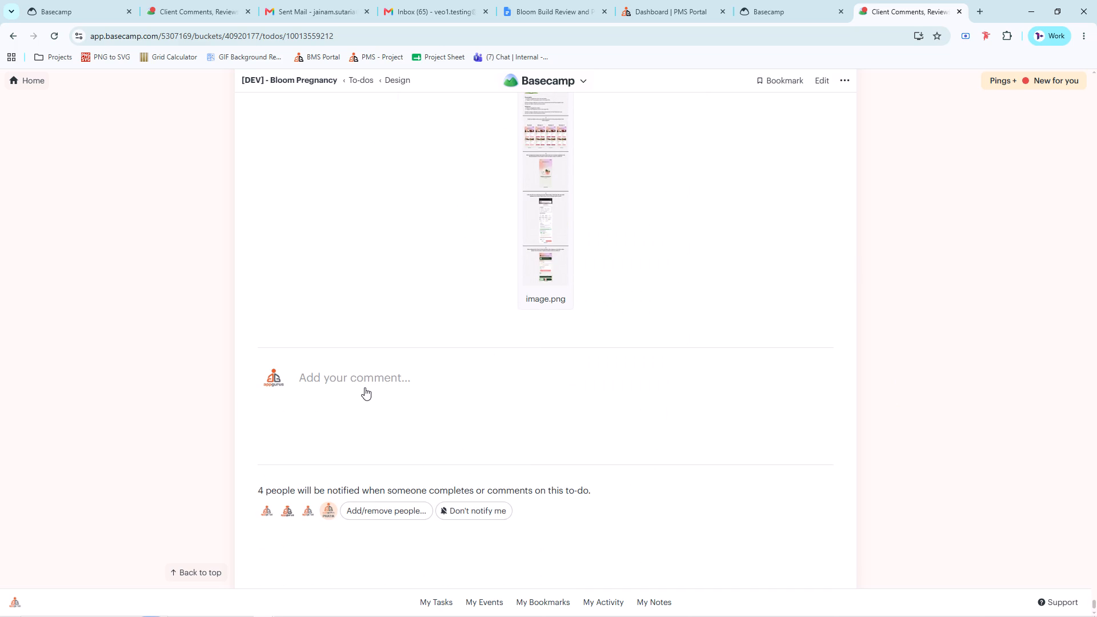
{"action": "left_click", "coordinate": [365, 387]}
{"action": "key", "text": "ctrl+v"}
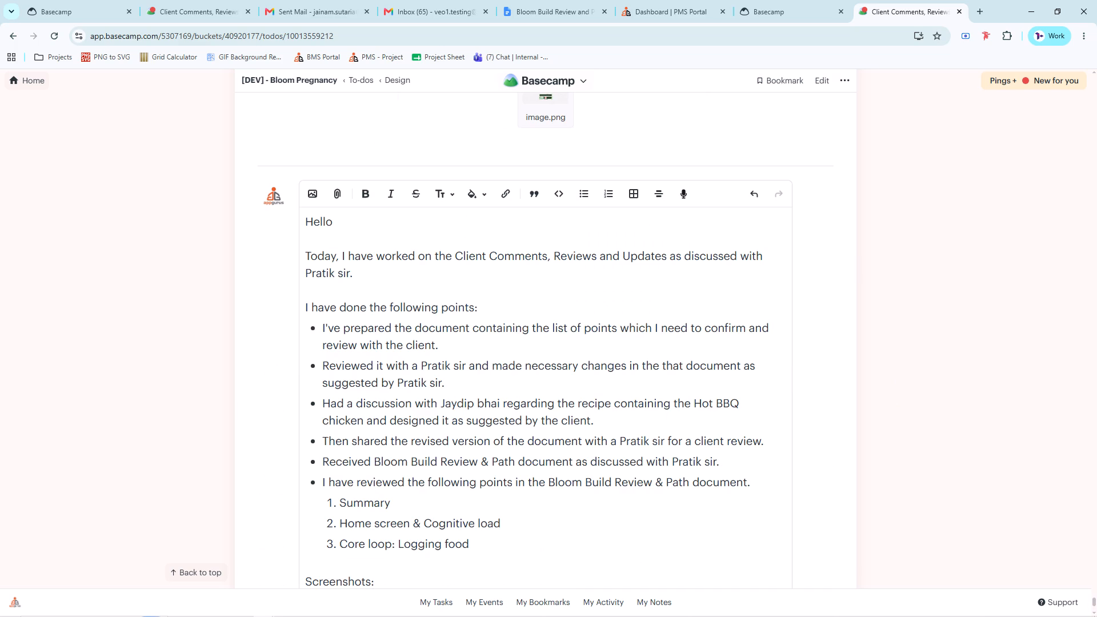
{"action": "key", "text": "shift+Return"}
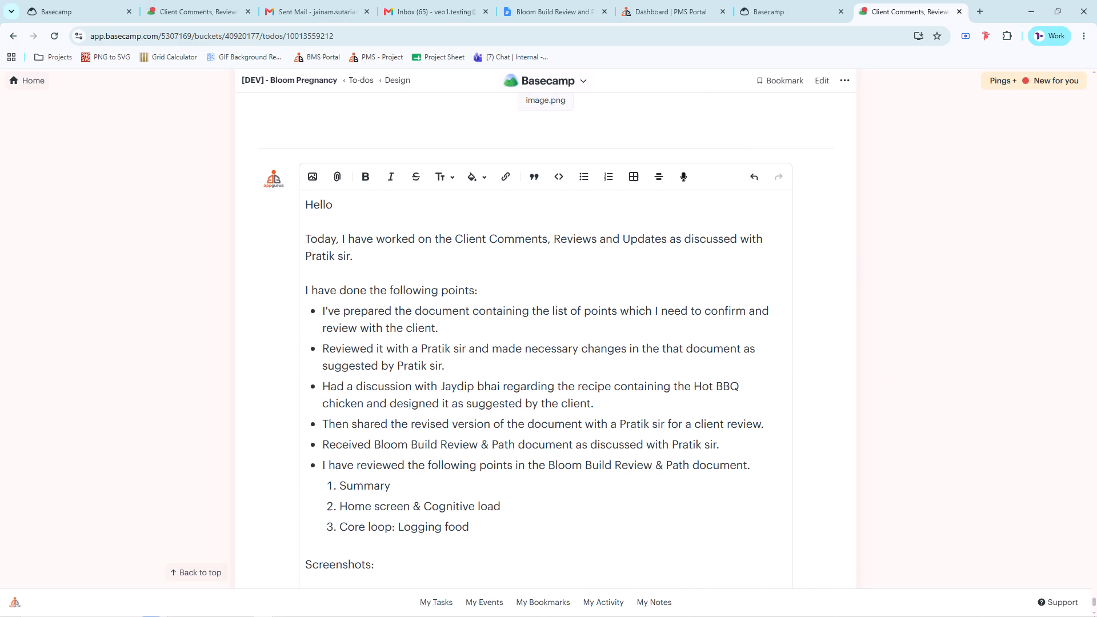
Delete the text of the first five bullet points, from preparing the document through receiving the Bloom Build Review & Path document.
{"action": "left_click_drag", "start_coordinate": [734, 442], "coordinate": [319, 313]}
{"action": "key", "text": "BackSpace"}
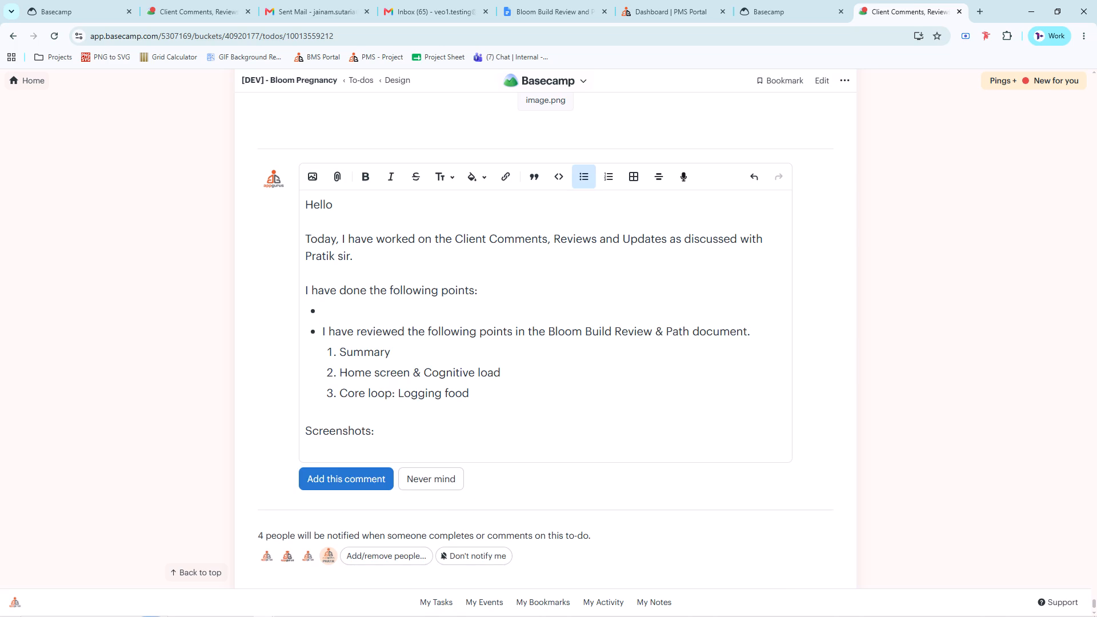
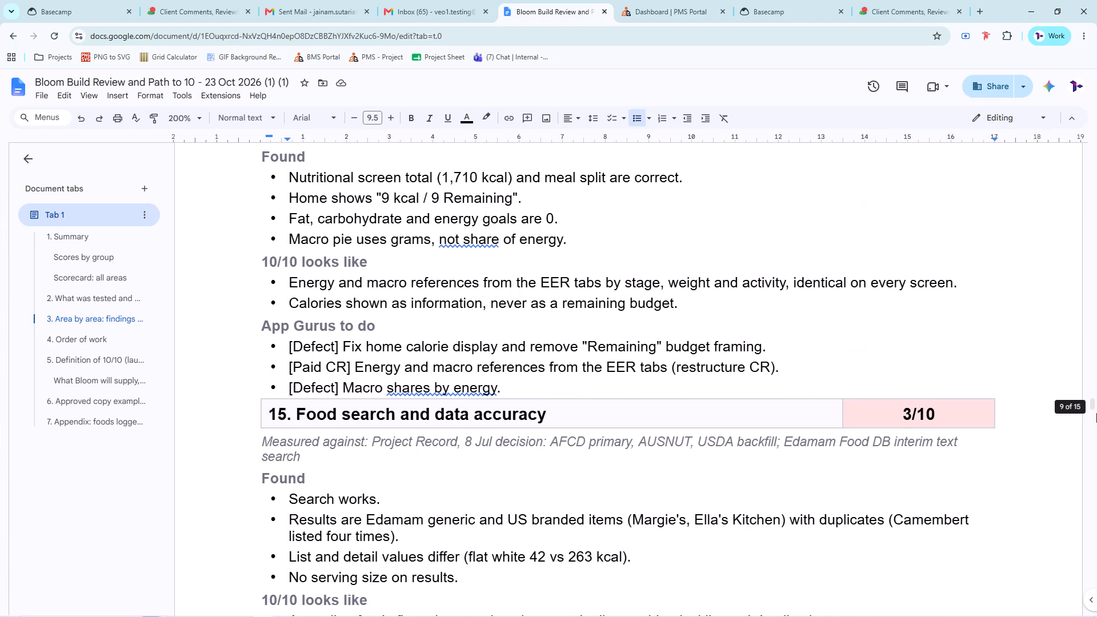
Replace the comment's first numbered point, "Summary", with the section 4 heading "Navigation and structure" copied from the Bloom Build Review document, as plain text.
{"action": "left_click_drag", "start_coordinate": [1095, 405], "coordinate": [1096, 256]}
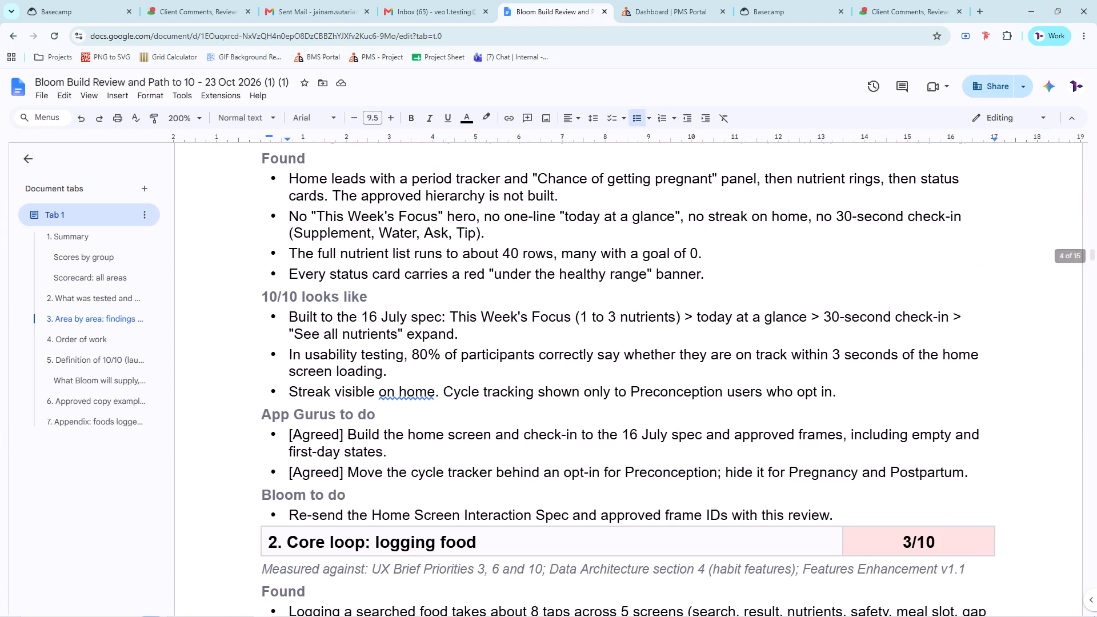
{"action": "scroll", "coordinate": [564, 362], "scroll_direction": "down", "scroll_amount": 18}
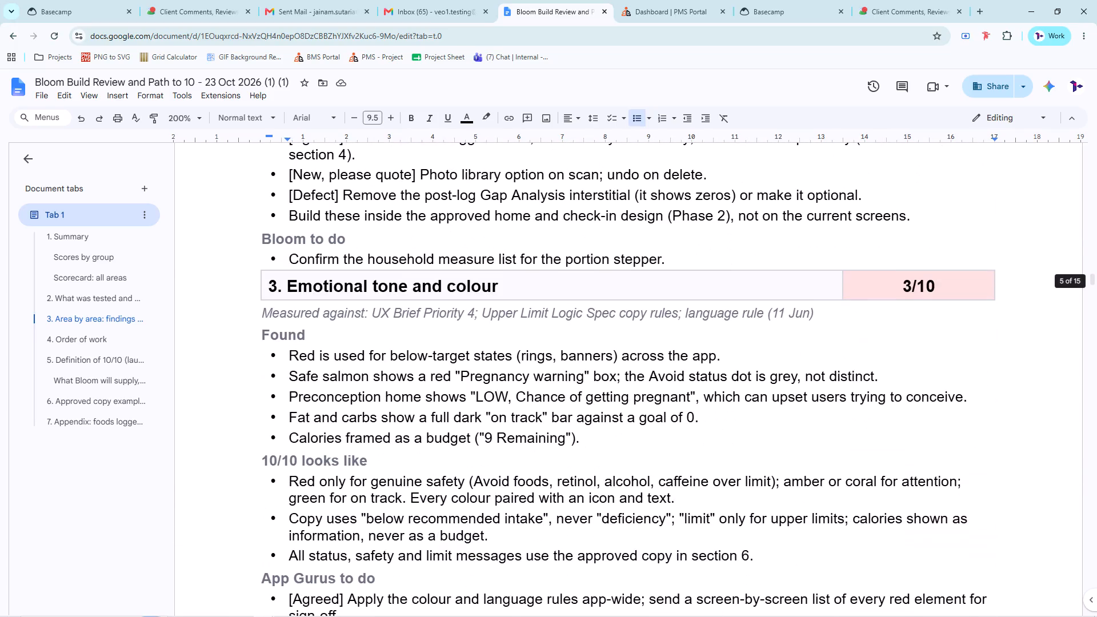
{"action": "scroll", "coordinate": [482, 333], "scroll_direction": "down", "scroll_amount": 9}
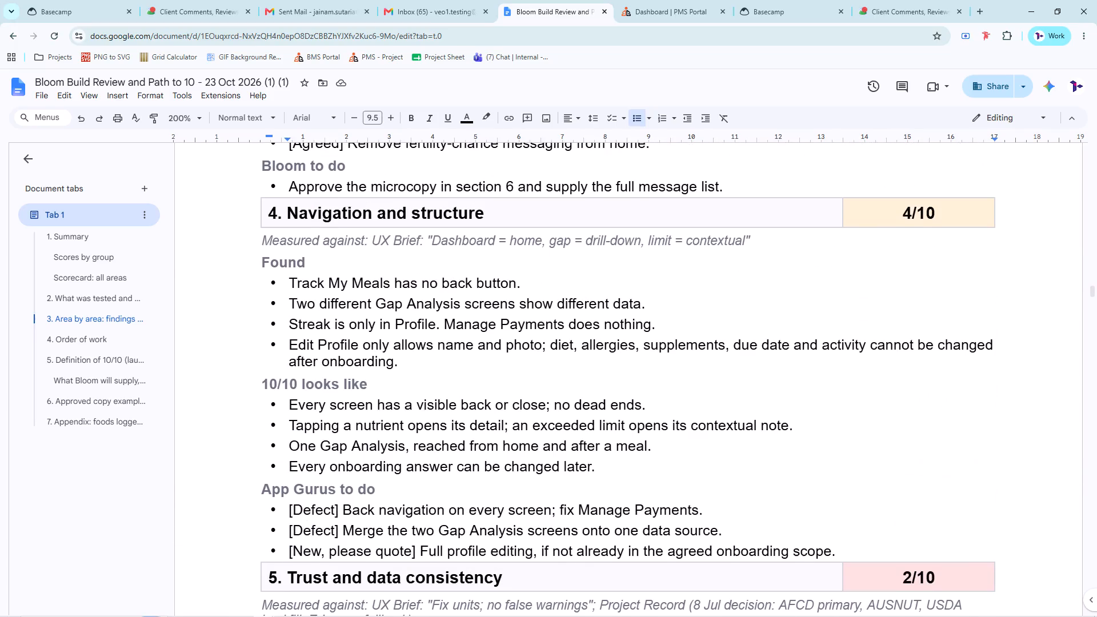
{"action": "left_click_drag", "start_coordinate": [493, 219], "coordinate": [281, 221]}
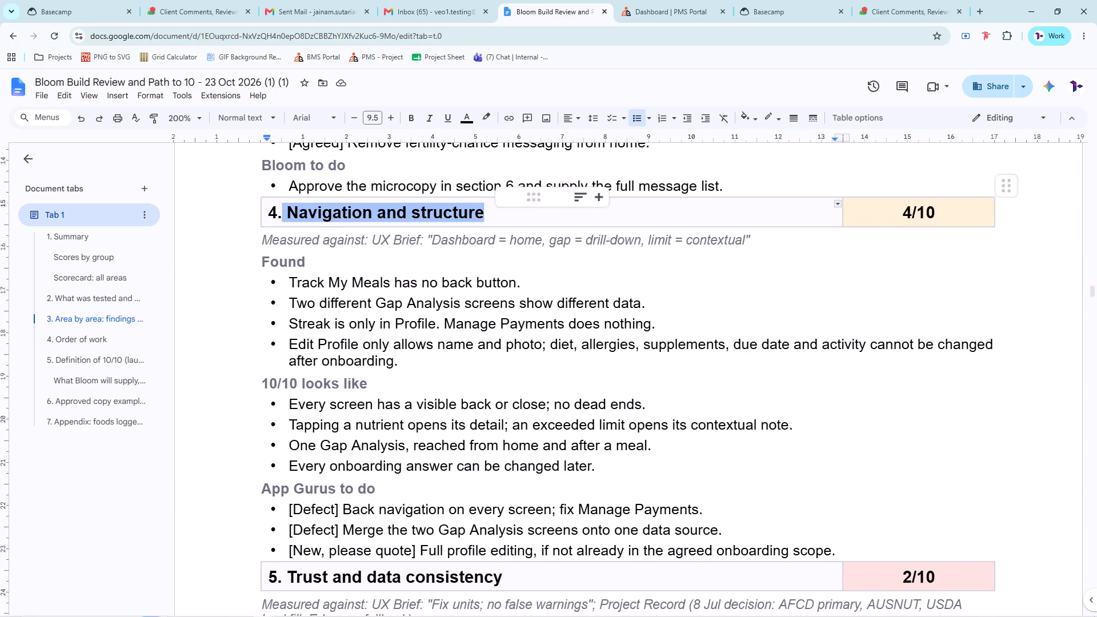
{"action": "left_click_drag", "start_coordinate": [281, 221], "coordinate": [288, 219]}
{"action": "key", "text": "ctrl+c"}
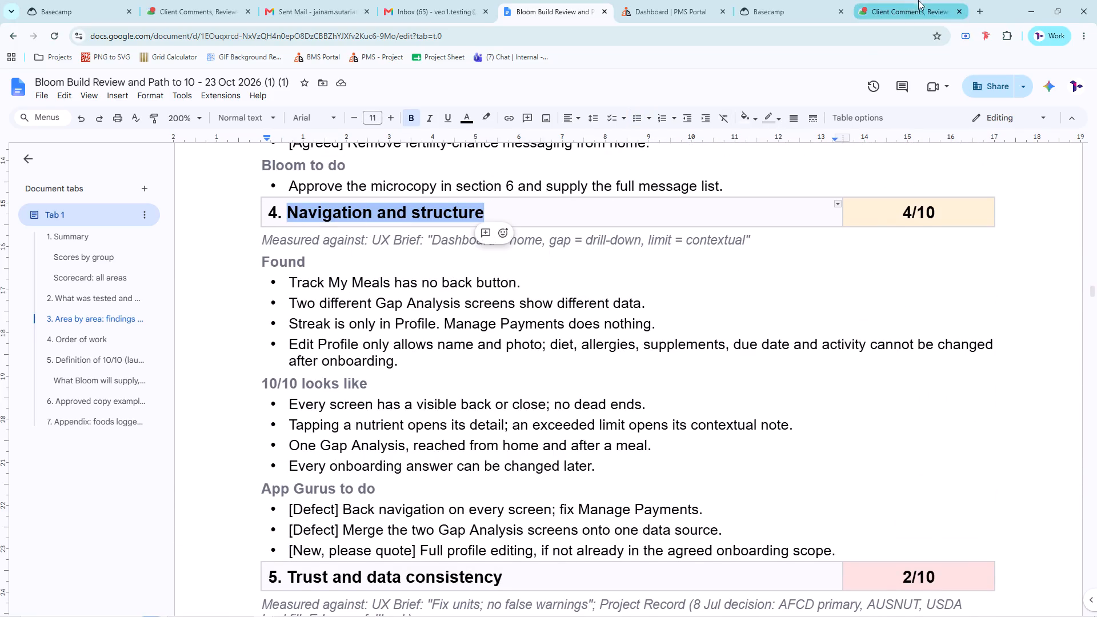
{"action": "key", "text": "alt+Tab"}
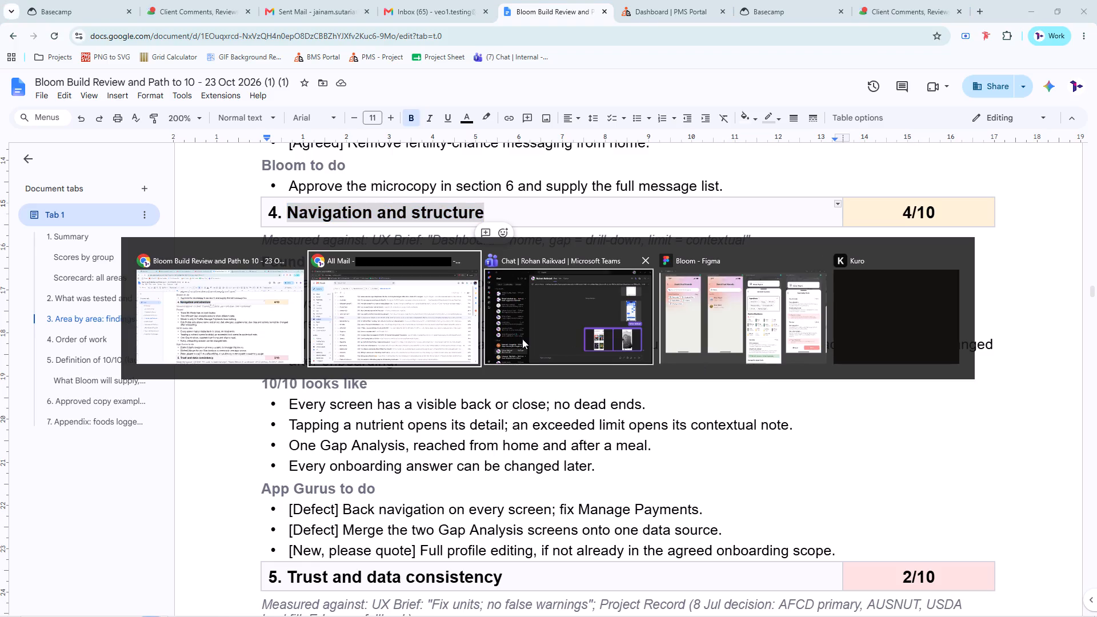
{"action": "left_click", "coordinate": [237, 328], "text": "alt"}
{"action": "left_click", "coordinate": [908, 0]}
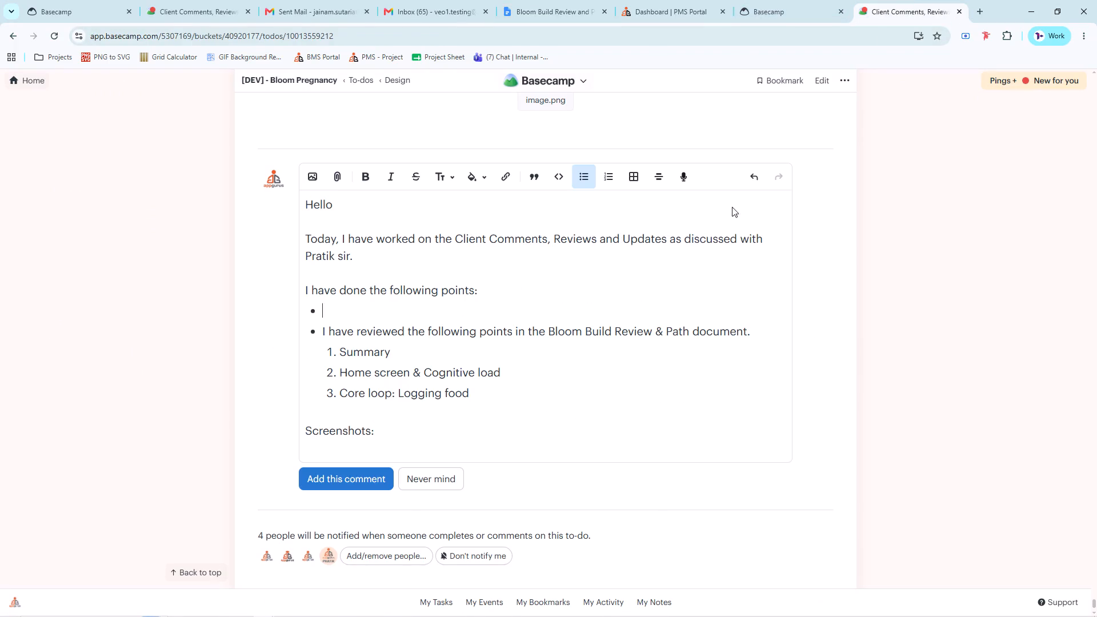
{"action": "left_click_drag", "start_coordinate": [422, 347], "coordinate": [342, 353]}
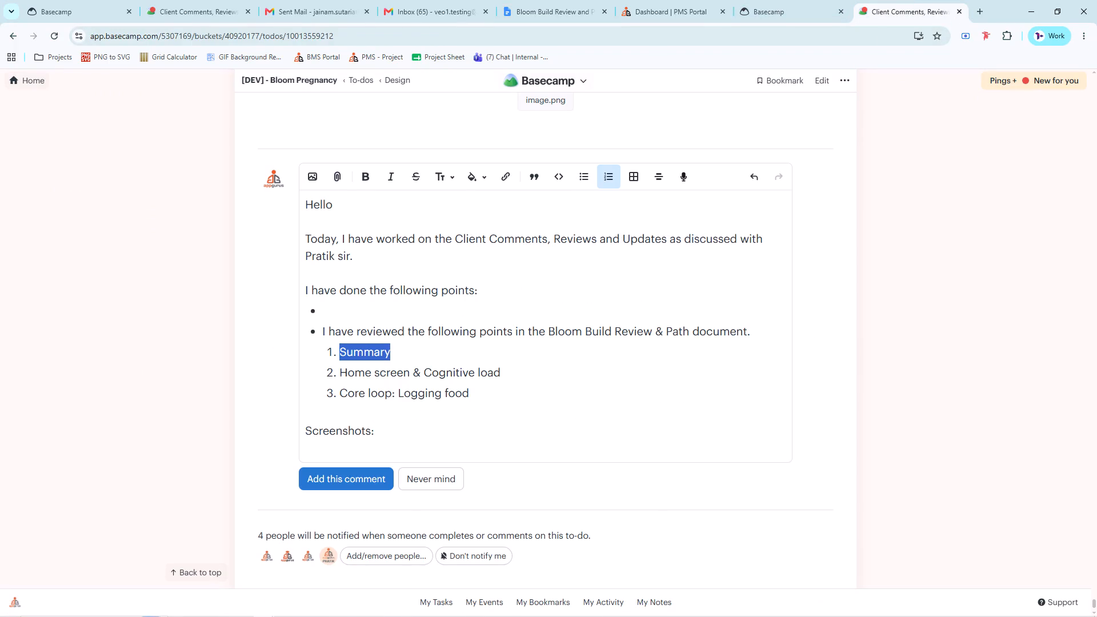
{"action": "key", "text": "ctrl+shift+v"}
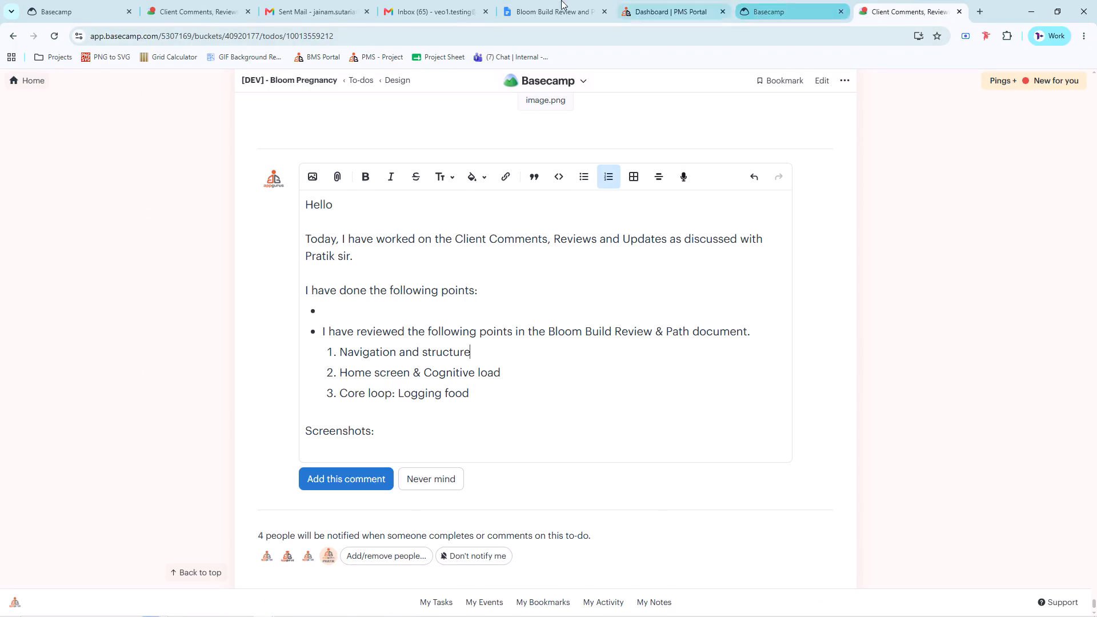
Move the review document's tab beside the comment's tab and replace numbered point 2 with the section 5 heading "Trust and data consistency".
{"action": "left_click_drag", "start_coordinate": [537, 0], "coordinate": [721, 0]}
{"action": "scroll", "coordinate": [454, 338], "scroll_direction": "down", "scroll_amount": 2}
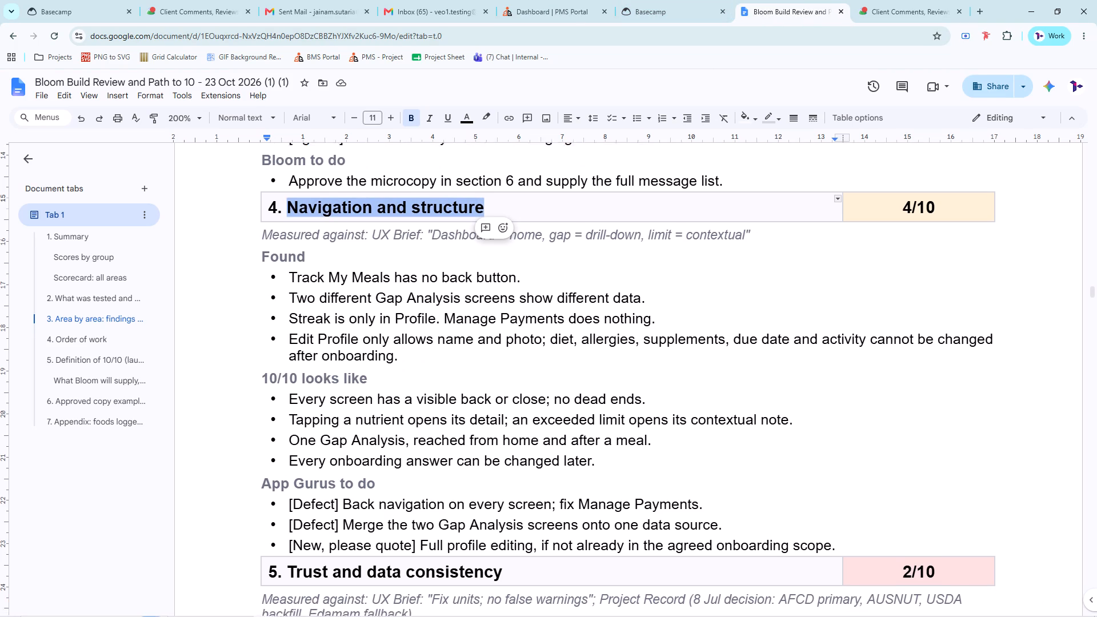
{"action": "scroll", "coordinate": [454, 338], "scroll_direction": "down", "scroll_amount": 2}
{"action": "left_click_drag", "start_coordinate": [516, 355], "coordinate": [289, 354]}
{"action": "key", "text": "ctrl+c"}
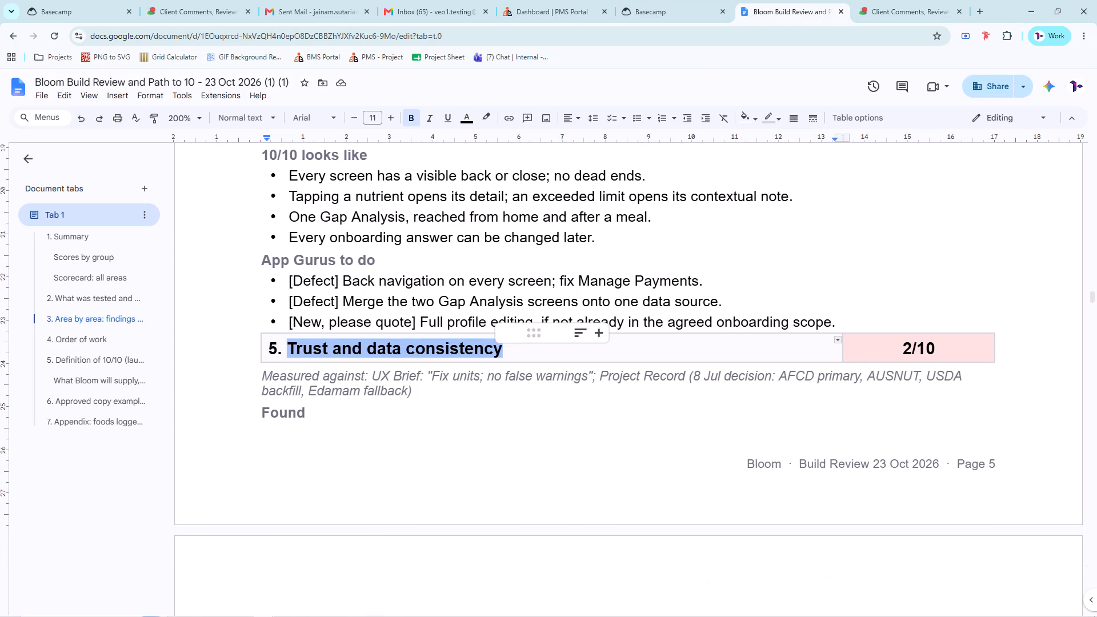
{"action": "left_click", "coordinate": [918, 0]}
{"action": "left_click_drag", "start_coordinate": [511, 374], "coordinate": [347, 380]}
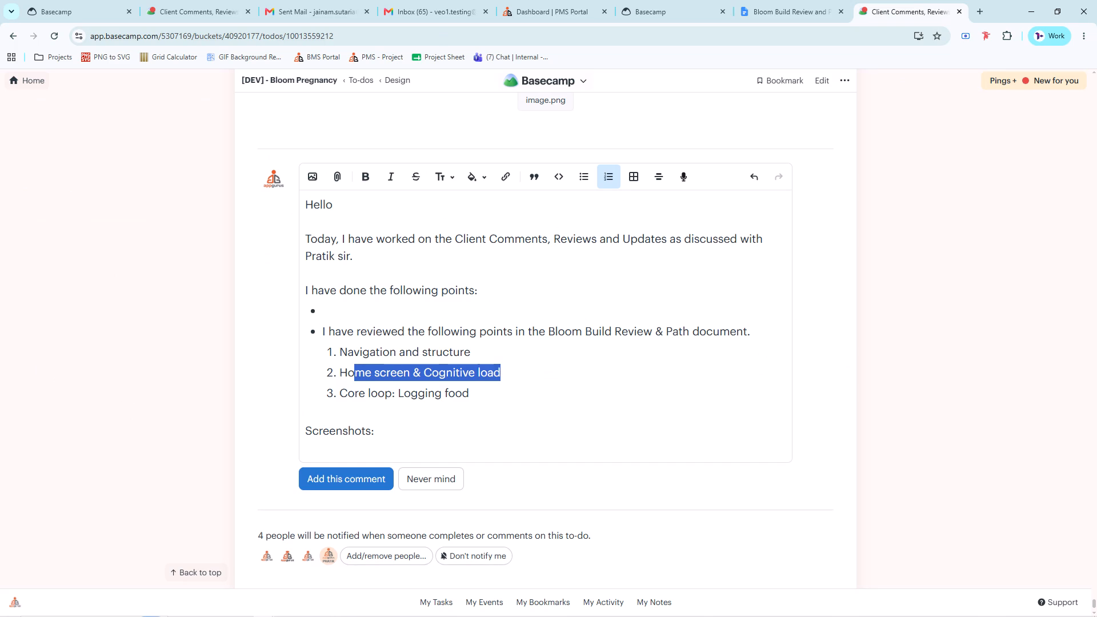
{"action": "left_click_drag", "start_coordinate": [347, 380], "coordinate": [339, 380]}
{"action": "key", "text": "ctrl+shift+v"}
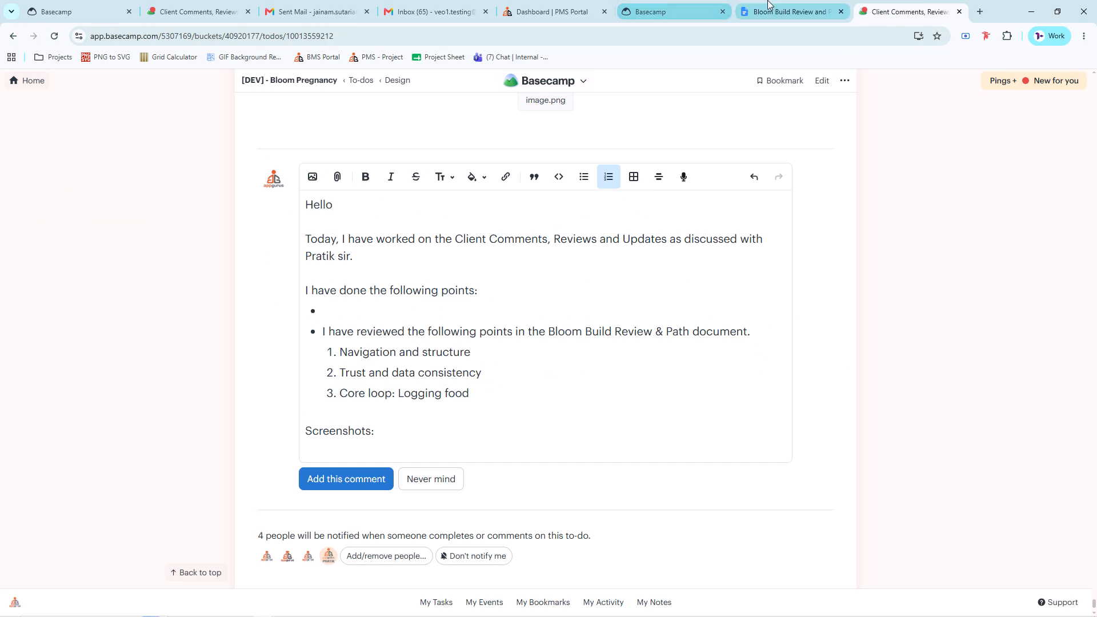
Replace numbered point 3, "Core loop: Logging food", with the section 6 heading "Accessibility" copied from the review document.
{"action": "left_click", "coordinate": [768, 0]}
{"action": "scroll", "coordinate": [502, 404], "scroll_direction": "down", "scroll_amount": 14}
{"action": "scroll", "coordinate": [472, 370], "scroll_direction": "up", "scroll_amount": 2}
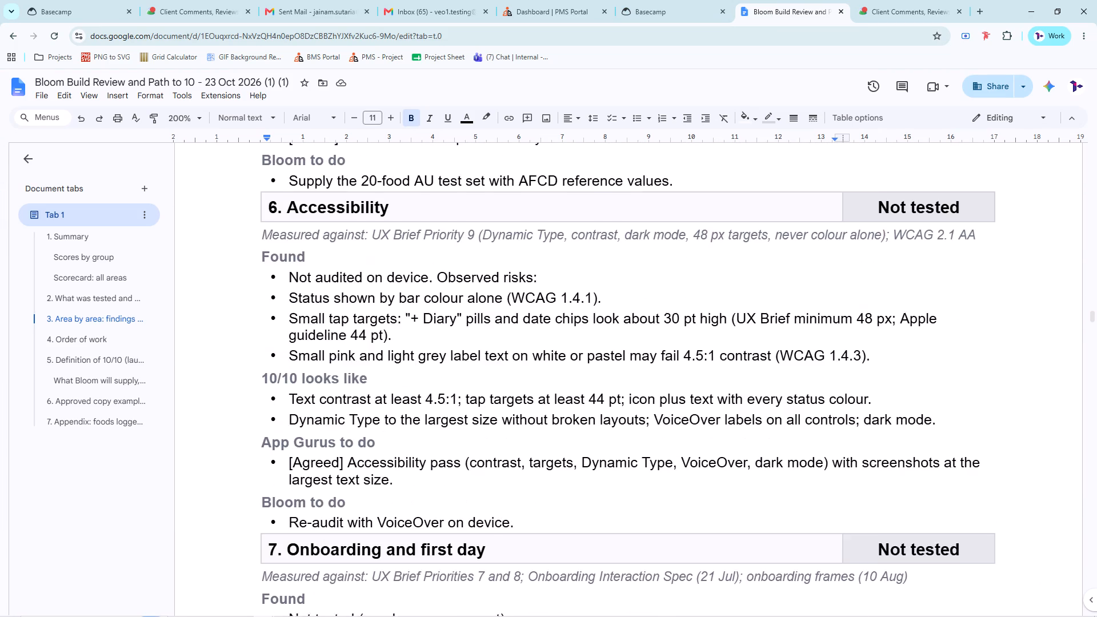
{"action": "scroll", "coordinate": [471, 370], "scroll_direction": "up", "scroll_amount": 1}
{"action": "left_click_drag", "start_coordinate": [392, 379], "coordinate": [289, 390]}
{"action": "key", "text": "ctrl+c"}
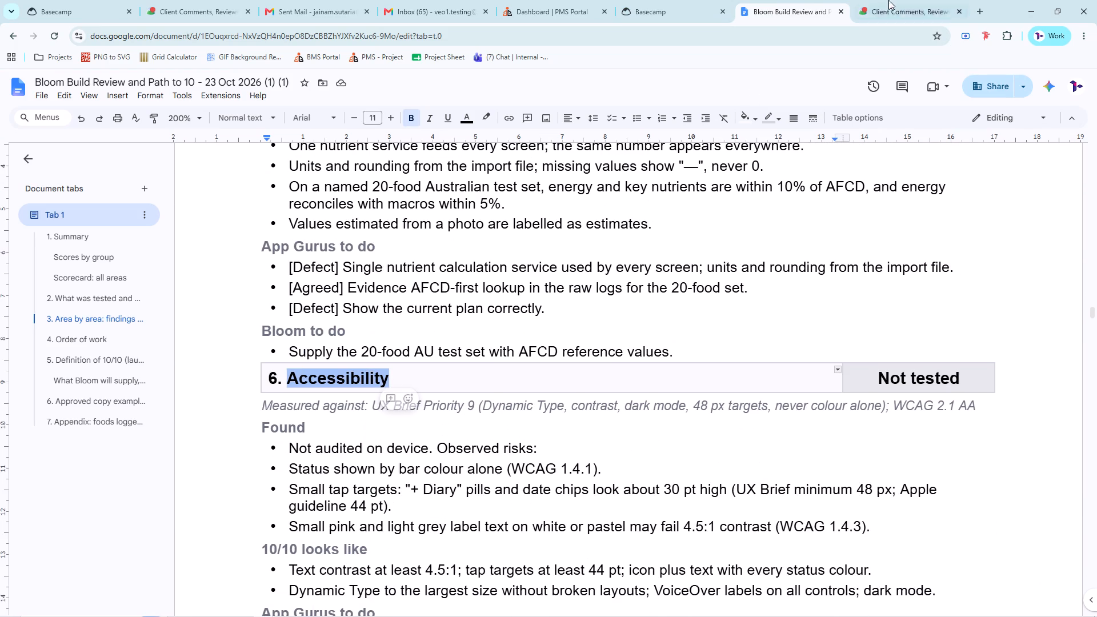
{"action": "left_click", "coordinate": [884, 0]}
{"action": "left_click_drag", "start_coordinate": [497, 398], "coordinate": [342, 402]}
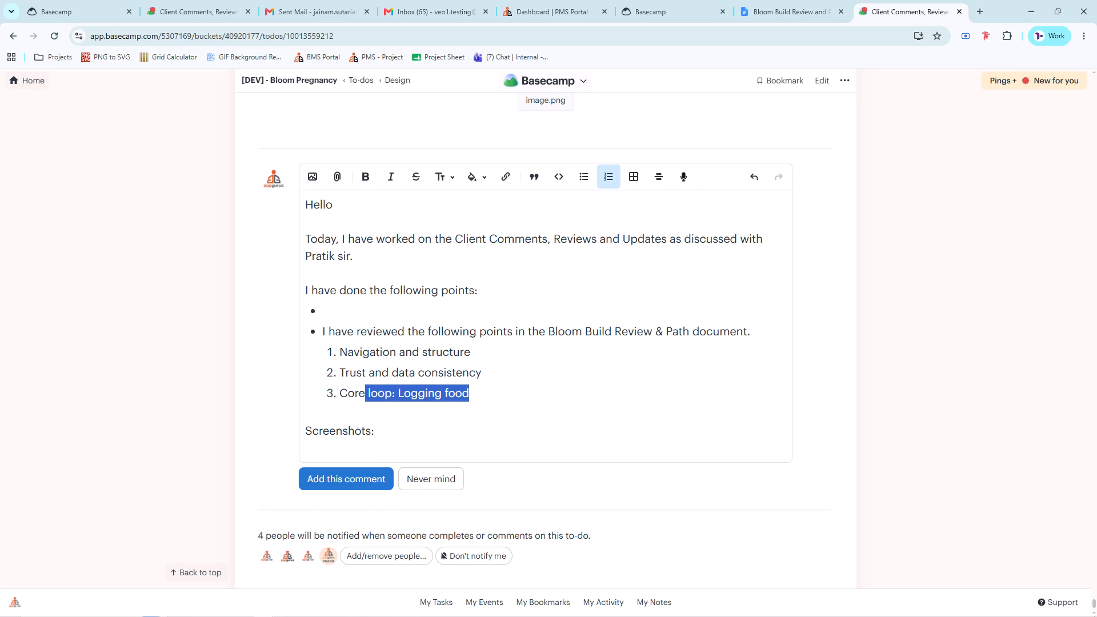
{"action": "left_click_drag", "start_coordinate": [342, 402], "coordinate": [339, 397]}
{"action": "key", "text": "ctrl+shift+v"}
Add a fourth numbered point to the comment with the section 7 heading "Onboarding and first day" from the review document.
{"action": "key", "text": "Return"}
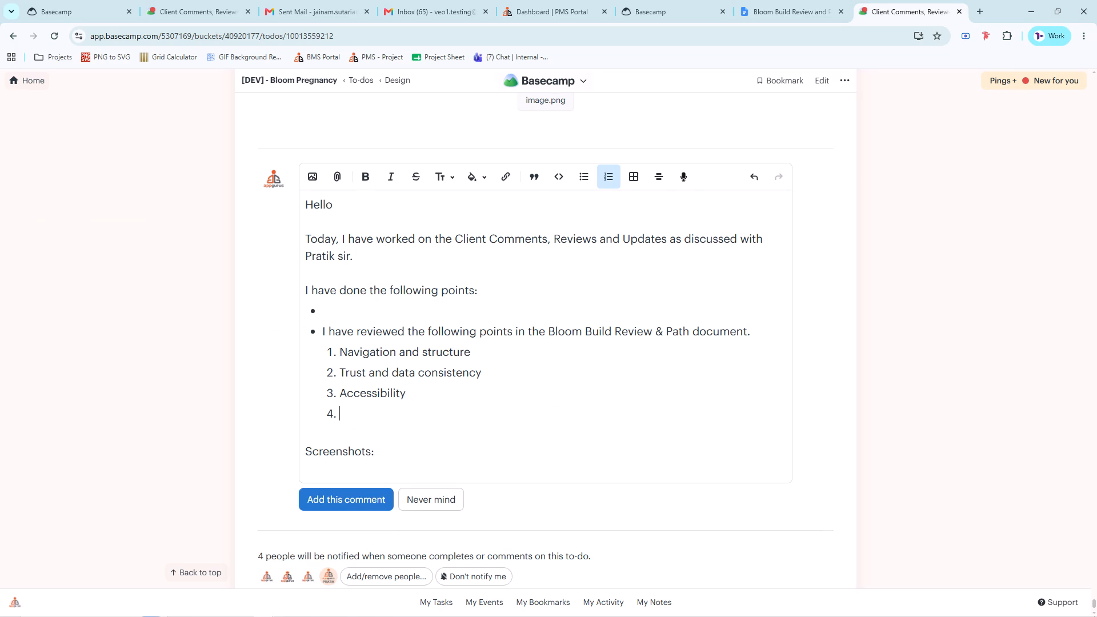
{"action": "left_click", "coordinate": [807, 0]}
{"action": "scroll", "coordinate": [567, 420], "scroll_direction": "down", "scroll_amount": 7}
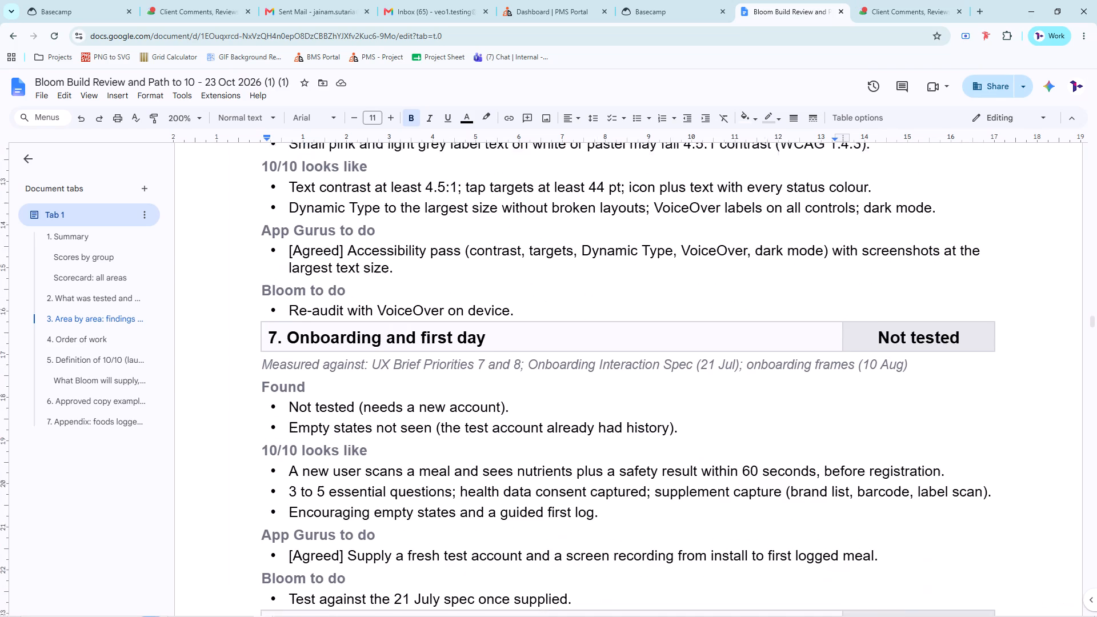
{"action": "left_click_drag", "start_coordinate": [493, 324], "coordinate": [289, 330]}
{"action": "key", "text": "ctrl+c"}
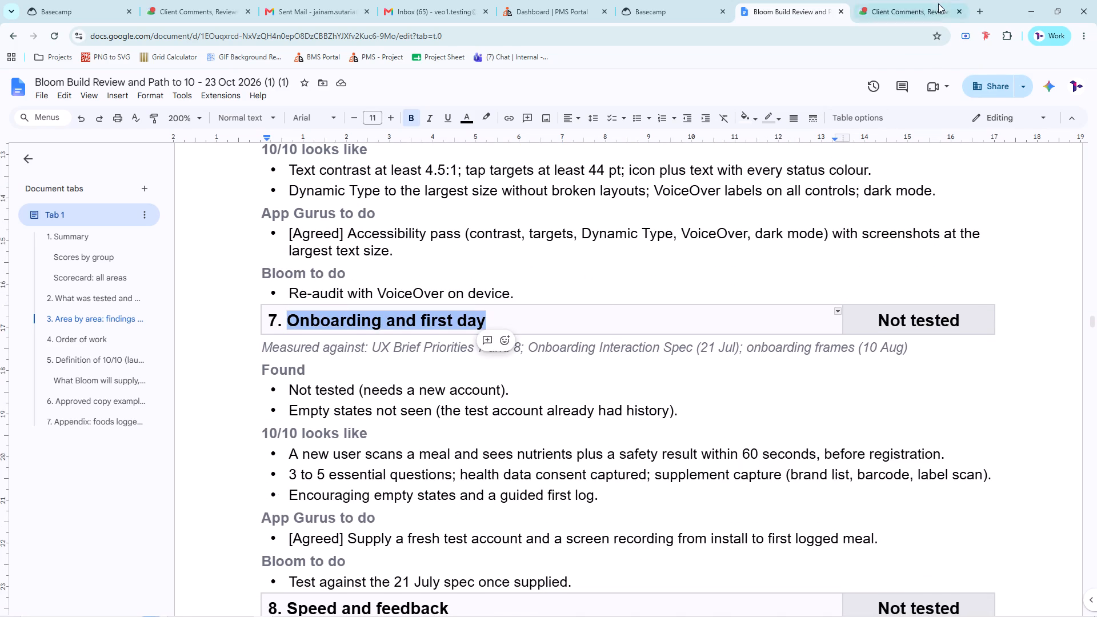
{"action": "left_click", "coordinate": [942, 0]}
{"action": "key", "text": "ctrl+shift+v"}
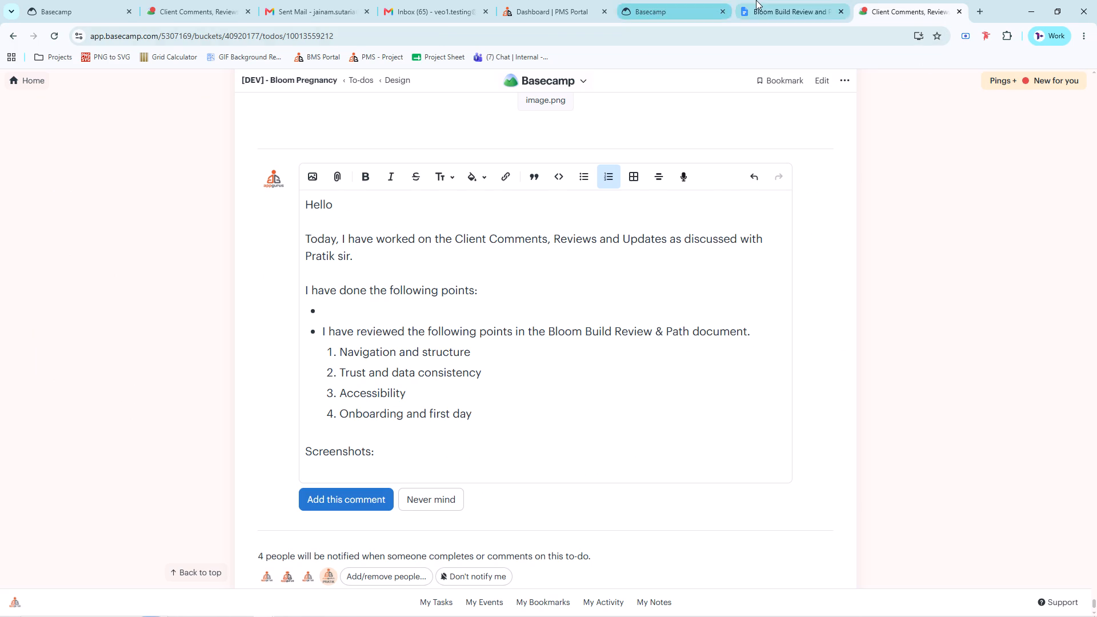
Add a fifth numbered point to the comment with the section 8 heading "Speed and feedback" from the review document.
{"action": "left_click", "coordinate": [756, 0]}
{"action": "scroll", "coordinate": [487, 387], "scroll_direction": "down", "scroll_amount": 6}
{"action": "left_click_drag", "start_coordinate": [457, 271], "coordinate": [267, 271]}
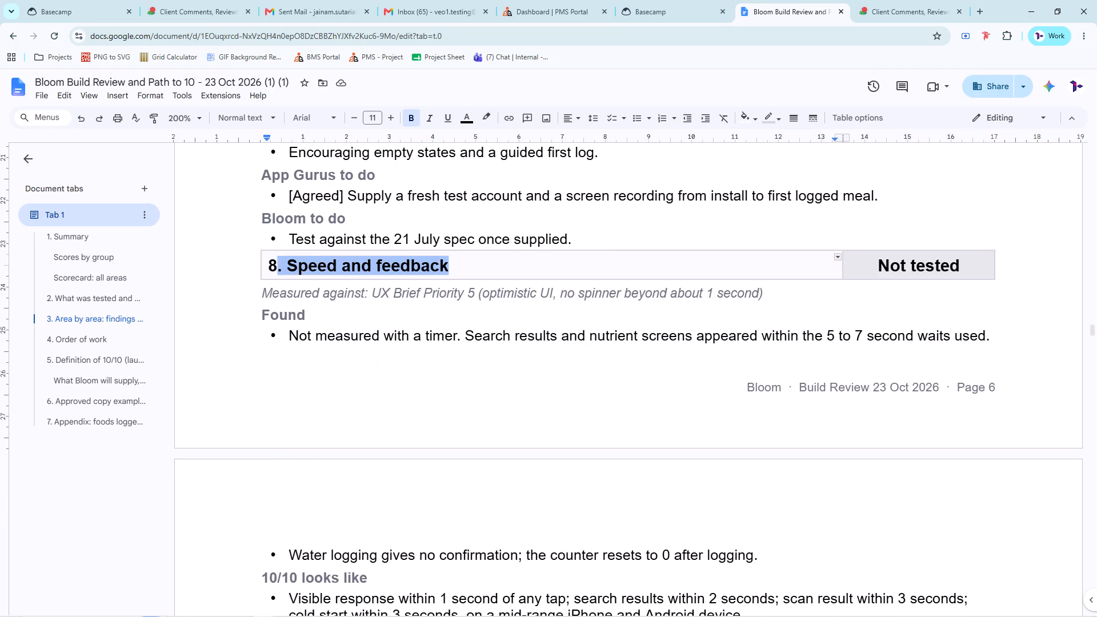
{"action": "left_click_drag", "start_coordinate": [267, 271], "coordinate": [287, 264]}
{"action": "key", "text": "ctrl+c"}
{"action": "left_click", "coordinate": [926, 0]}
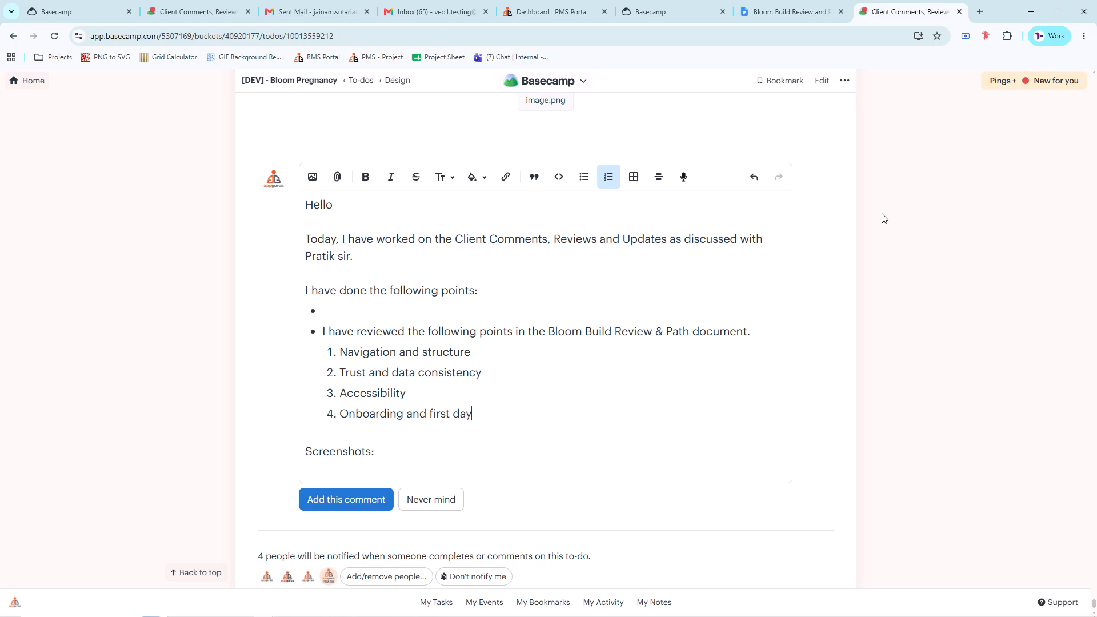
{"action": "key", "text": "Return"}
{"action": "key", "text": "ctrl+shift+v"}
Add a sixth numbered point to the comment with the section 9 heading "Visual design and polish" from the review document.
{"action": "left_click", "coordinate": [782, 0]}
{"action": "scroll", "coordinate": [572, 312], "scroll_direction": "down", "scroll_amount": 6}
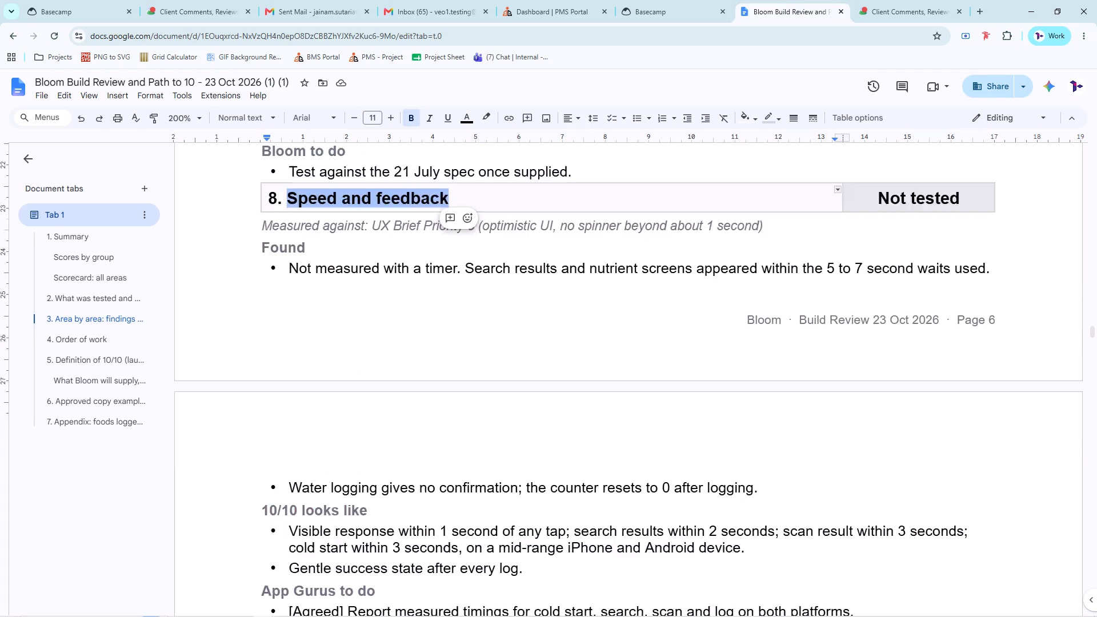
{"action": "left_click_drag", "start_coordinate": [502, 433], "coordinate": [290, 439]}
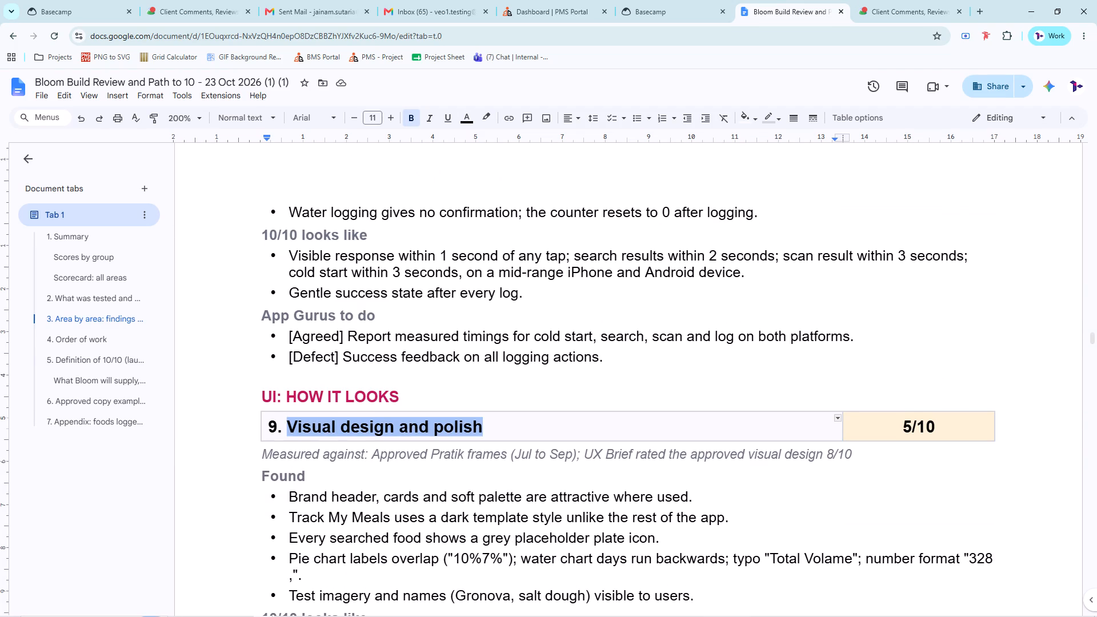
{"action": "left_click_drag", "start_coordinate": [290, 439], "coordinate": [290, 439]}
{"action": "key", "text": "ctrl+c"}
{"action": "left_click", "coordinate": [899, 0]}
{"action": "key", "text": "Return"}
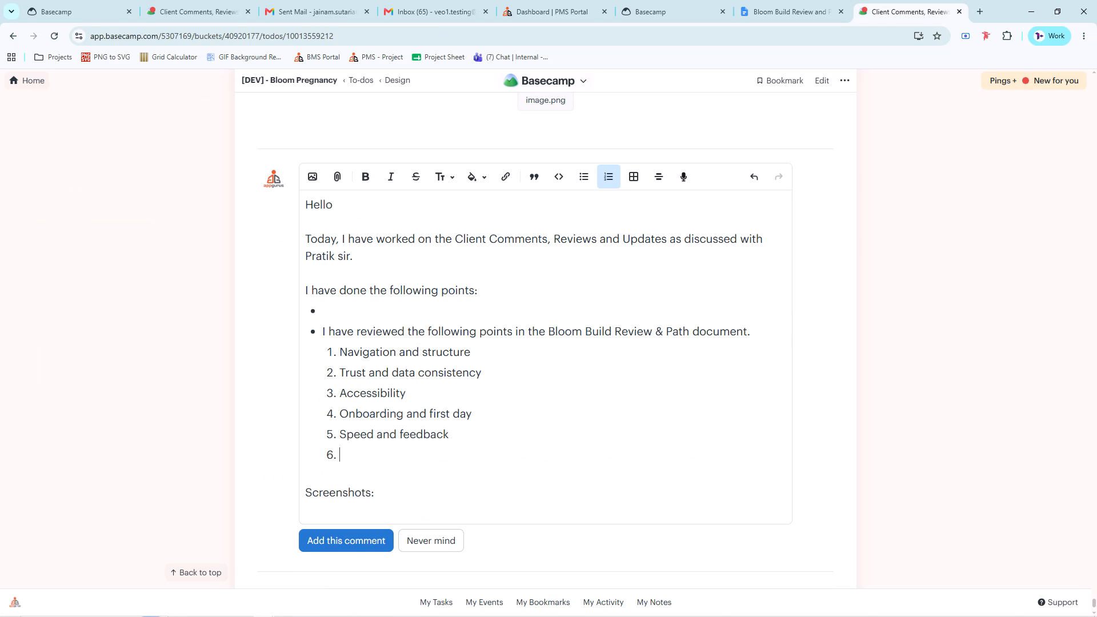
{"action": "key", "text": "ctrl+shift+v"}
Add a seventh numbered point to the comment with the review document's next section heading, "Design system consistency".
{"action": "left_click", "coordinate": [790, 0]}
{"action": "scroll", "coordinate": [485, 347], "scroll_direction": "down", "scroll_amount": 4}
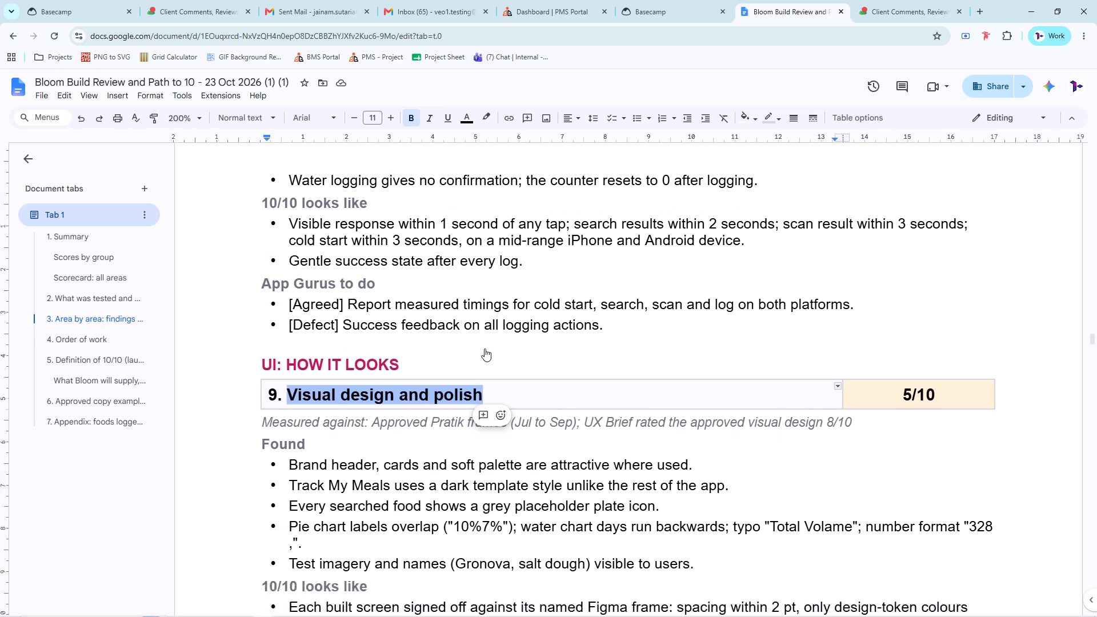
{"action": "scroll", "coordinate": [485, 348], "scroll_direction": "down", "scroll_amount": 1}
{"action": "left_click_drag", "start_coordinate": [515, 482], "coordinate": [295, 486]}
{"action": "key", "text": "ctrl+c"}
{"action": "left_click", "coordinate": [875, 0]}
{"action": "key", "text": "Return"}
{"action": "key", "text": "ctrl+shift+v"}
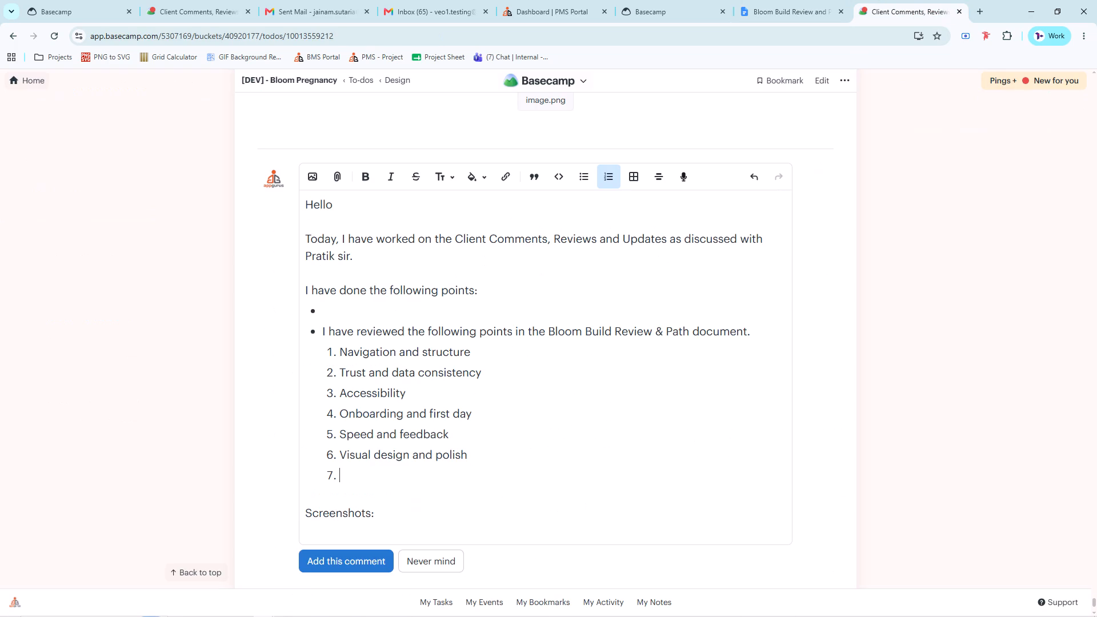
Add an eighth numbered point to the comment with the section 11 heading "Food safety at logging" from the review document.
{"action": "left_click", "coordinate": [758, 1]}
{"action": "scroll", "coordinate": [449, 459], "scroll_direction": "down", "scroll_amount": 8}
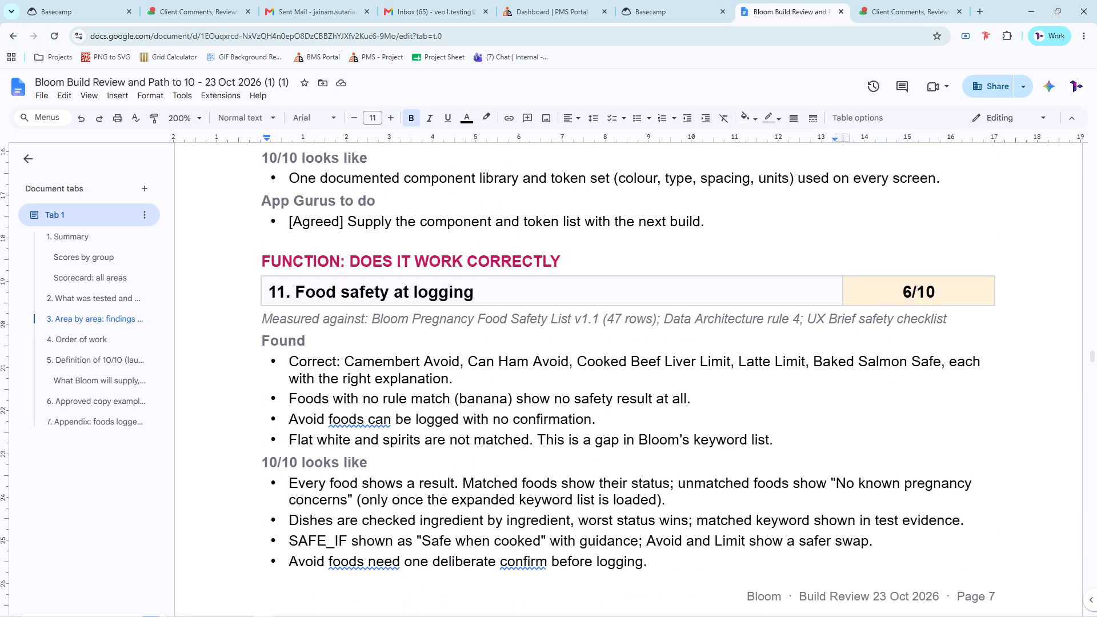
{"action": "left_click_drag", "start_coordinate": [500, 292], "coordinate": [294, 286]}
{"action": "key", "text": "ctrl+c"}
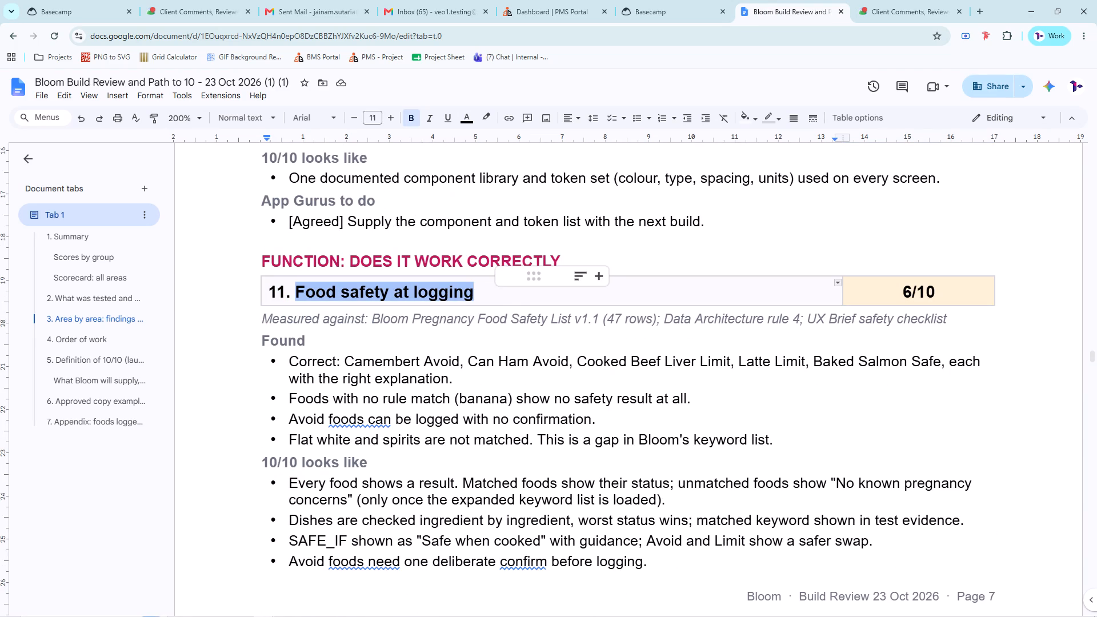
{"action": "left_click", "coordinate": [867, 0]}
{"action": "key", "text": "Return"}
{"action": "key", "text": "ctrl+shift+v"}
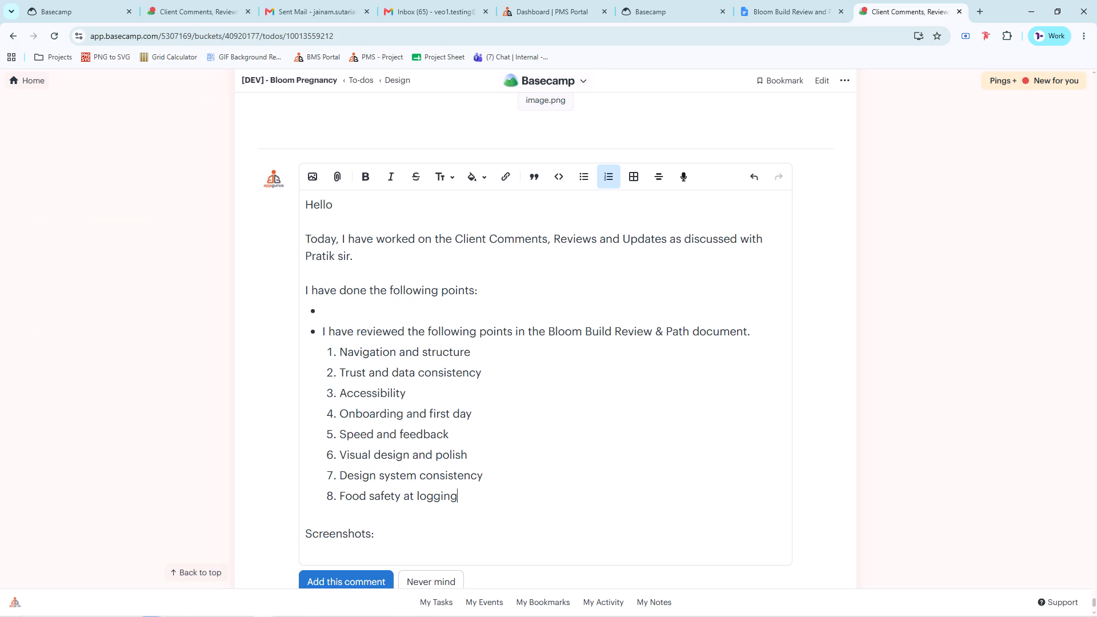
Add a ninth numbered point with the section 12 heading "Upper limit warnings and caffeine" from the review document, pasted as plain text.
{"action": "left_click", "coordinate": [774, 0]}
{"action": "scroll", "coordinate": [534, 473], "scroll_direction": "down", "scroll_amount": 5}
{"action": "scroll", "coordinate": [464, 451], "scroll_direction": "down", "scroll_amount": 4}
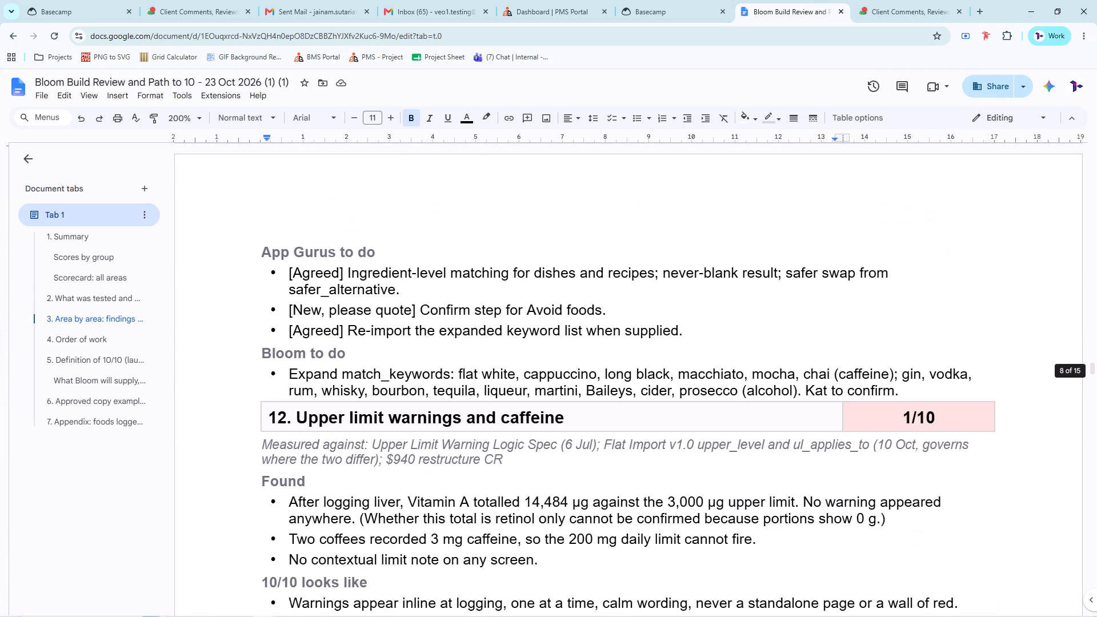
{"action": "scroll", "coordinate": [454, 448], "scroll_direction": "down", "scroll_amount": 2}
{"action": "scroll", "coordinate": [467, 432], "scroll_direction": "up", "scroll_amount": 1}
{"action": "left_click_drag", "start_coordinate": [584, 364], "coordinate": [305, 365]}
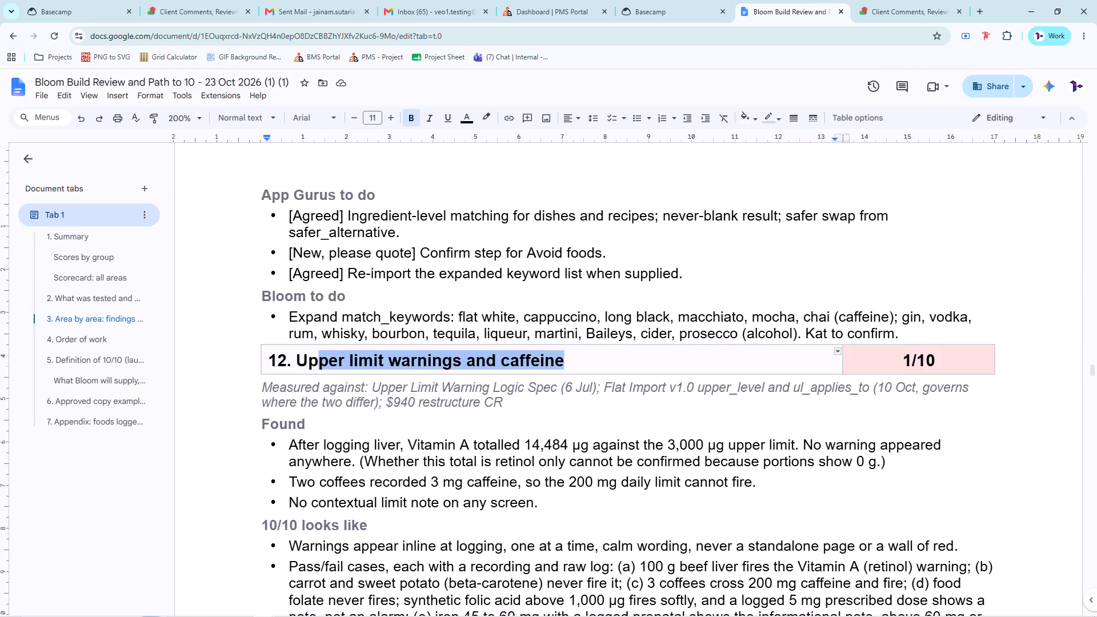
{"action": "left_click_drag", "start_coordinate": [305, 365], "coordinate": [298, 362]}
{"action": "key", "text": "ctrl+c"}
{"action": "left_click", "coordinate": [892, 0]}
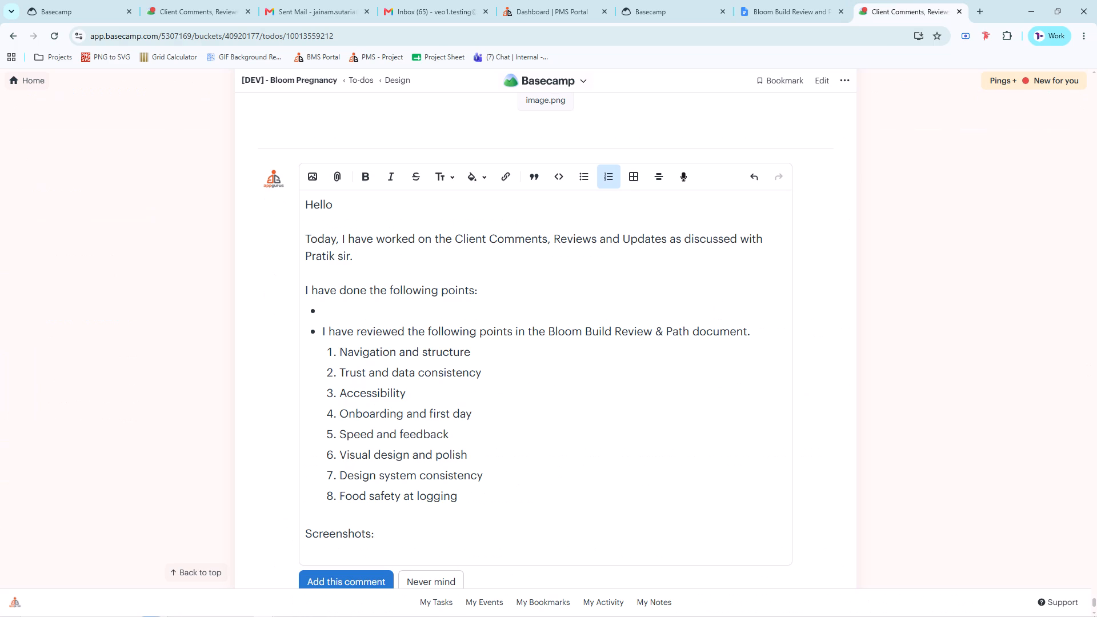
{"action": "key", "text": "Return"}
{"action": "key", "text": "ctrl+v"}
{"action": "key", "text": "ctrl+z"}
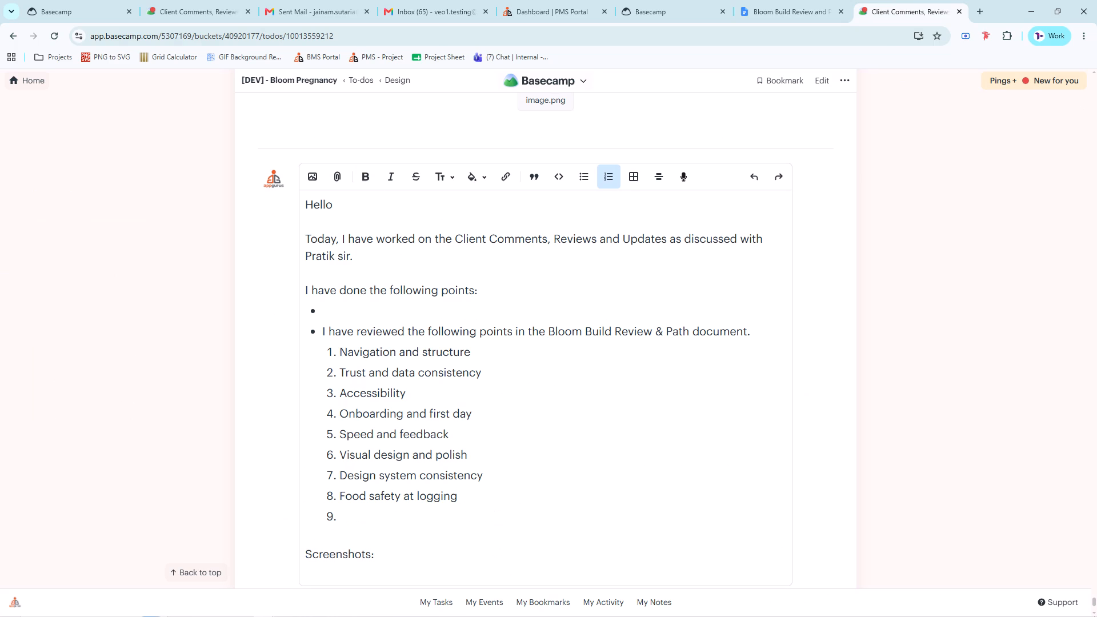
{"action": "key", "text": "ctrl+shift+v"}
Add a tenth numbered point to the comment with the section 13 heading "Nutrient targets and engine", pasted as plain text.
{"action": "left_click", "coordinate": [778, 0]}
{"action": "scroll", "coordinate": [490, 521], "scroll_direction": "down", "scroll_amount": 6}
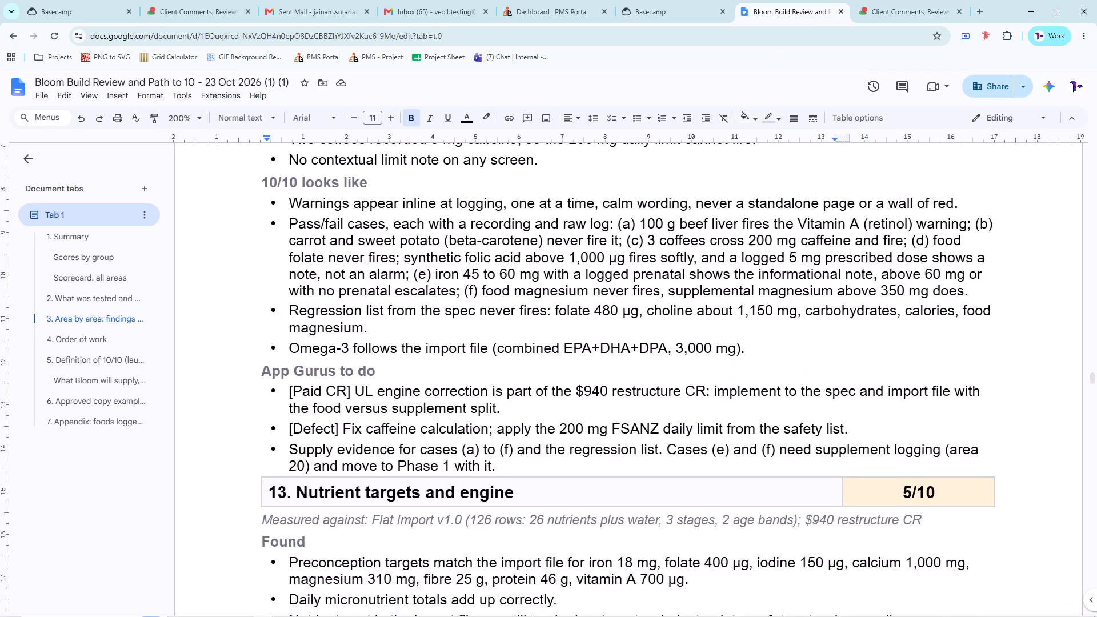
{"action": "scroll", "coordinate": [498, 446], "scroll_direction": "down", "scroll_amount": 3}
{"action": "left_click_drag", "start_coordinate": [534, 324], "coordinate": [295, 321]}
{"action": "key", "text": "ctrl+c"}
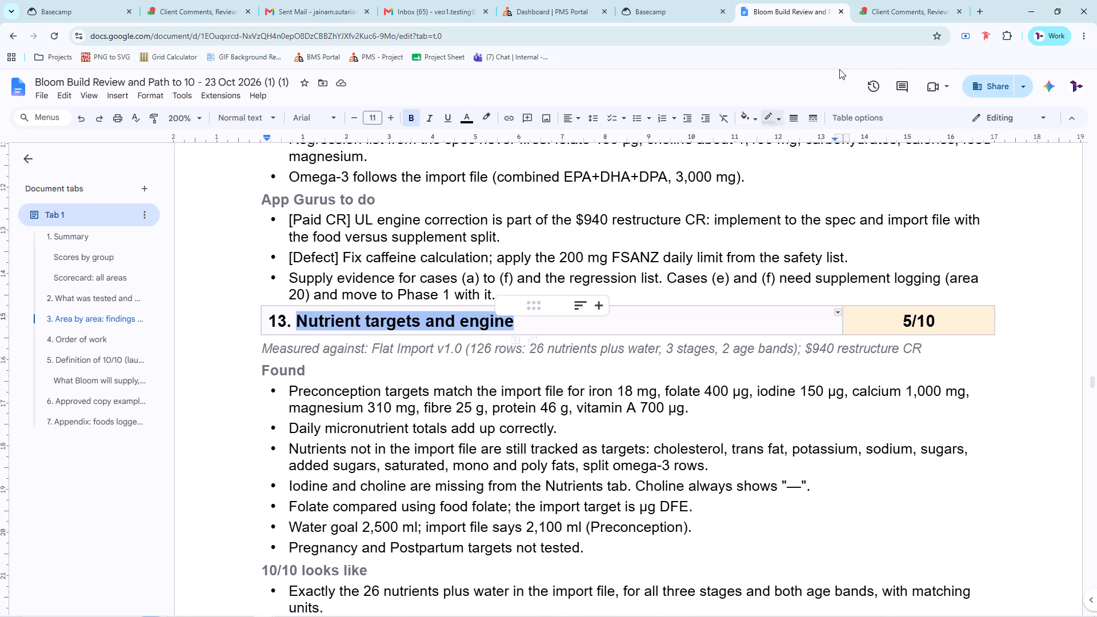
{"action": "left_click", "coordinate": [850, 0]}
{"action": "left_click", "coordinate": [894, 0]}
{"action": "key", "text": "Return"}
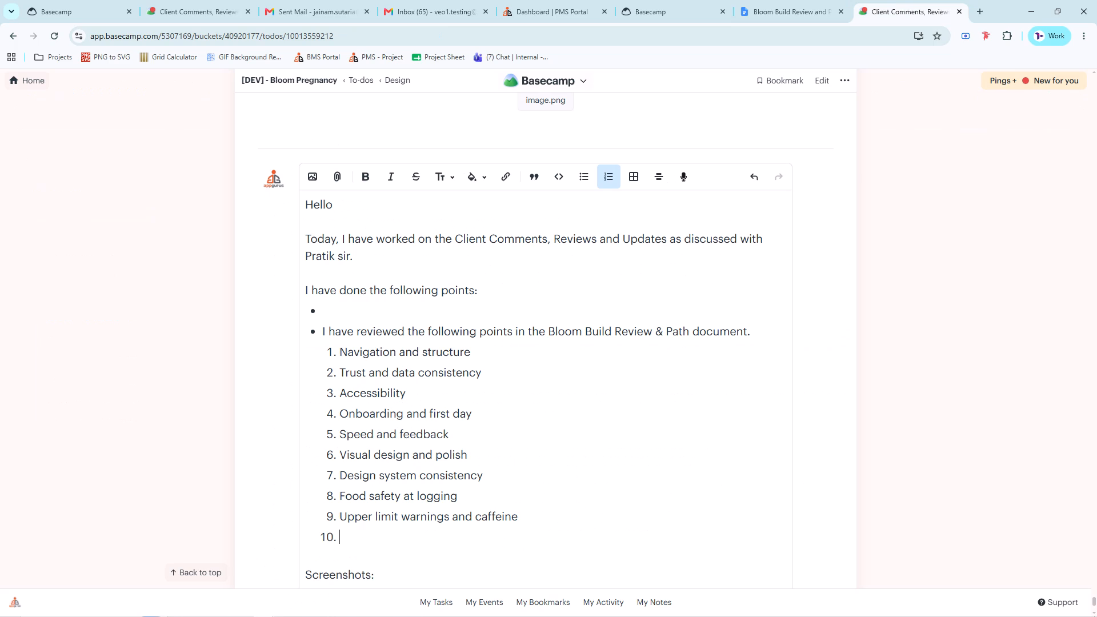
{"action": "key", "text": "ctrl+v"}
{"action": "key", "text": "ctrl+z"}
{"action": "key", "text": "ctrl+shift+v"}
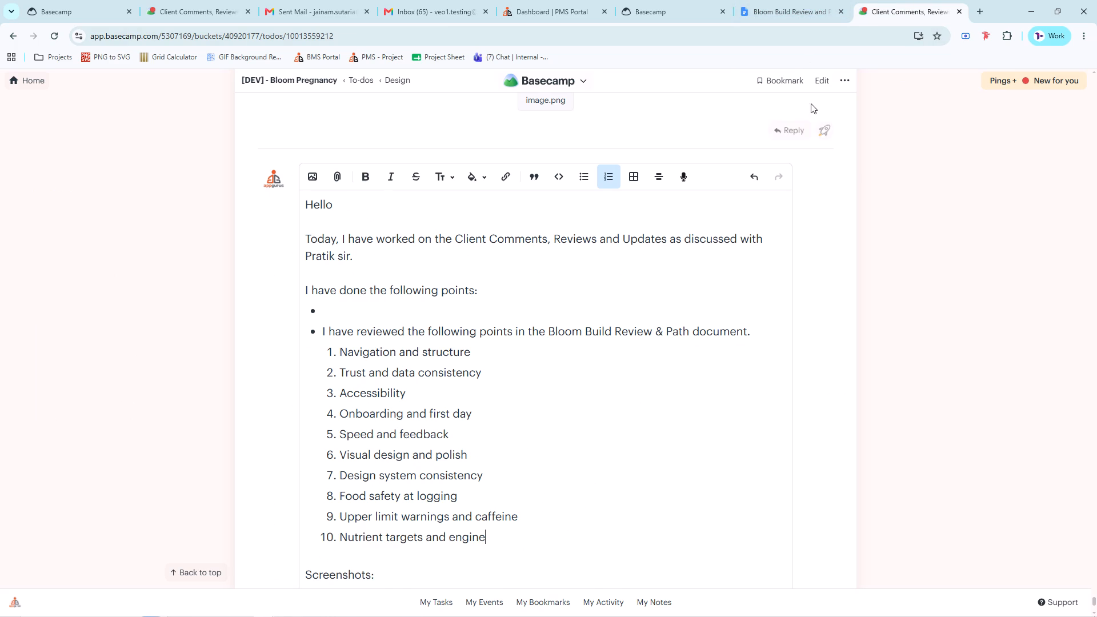
Add an eleventh numbered point with the review document's section 14 heading "Calories and macros", pasted as plain text.
{"action": "left_click", "coordinate": [770, 0]}
{"action": "scroll", "coordinate": [613, 345], "scroll_direction": "down", "scroll_amount": 7}
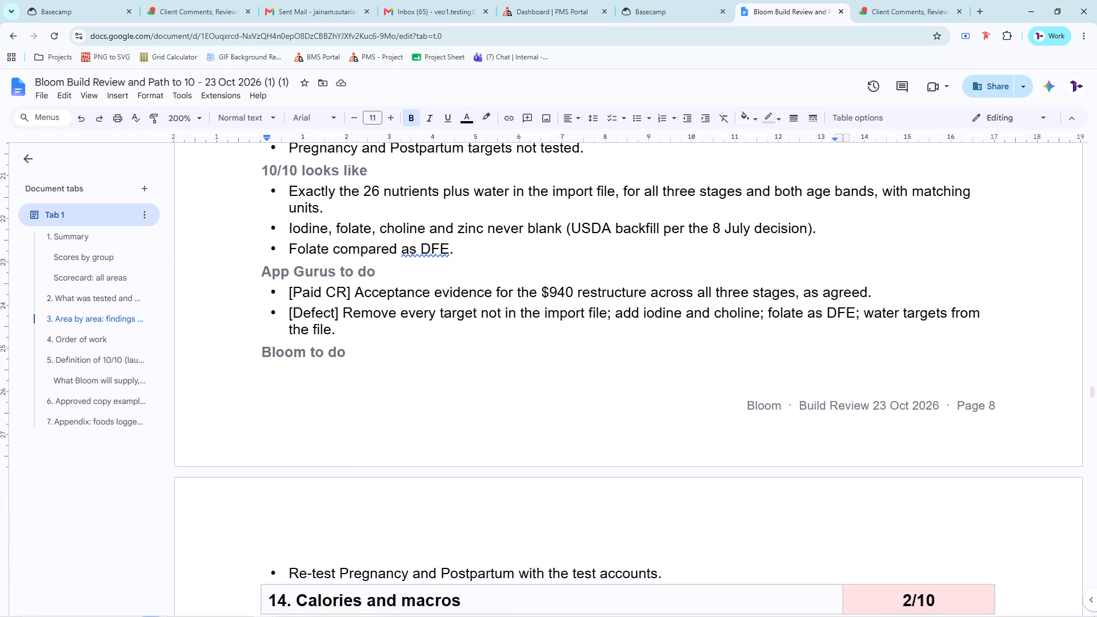
{"action": "scroll", "coordinate": [596, 355], "scroll_direction": "down", "scroll_amount": 4}
{"action": "left_click_drag", "start_coordinate": [464, 375], "coordinate": [298, 378]}
{"action": "key", "text": "ctrl+c"}
{"action": "left_click", "coordinate": [898, 0]}
{"action": "key", "text": "Return"}
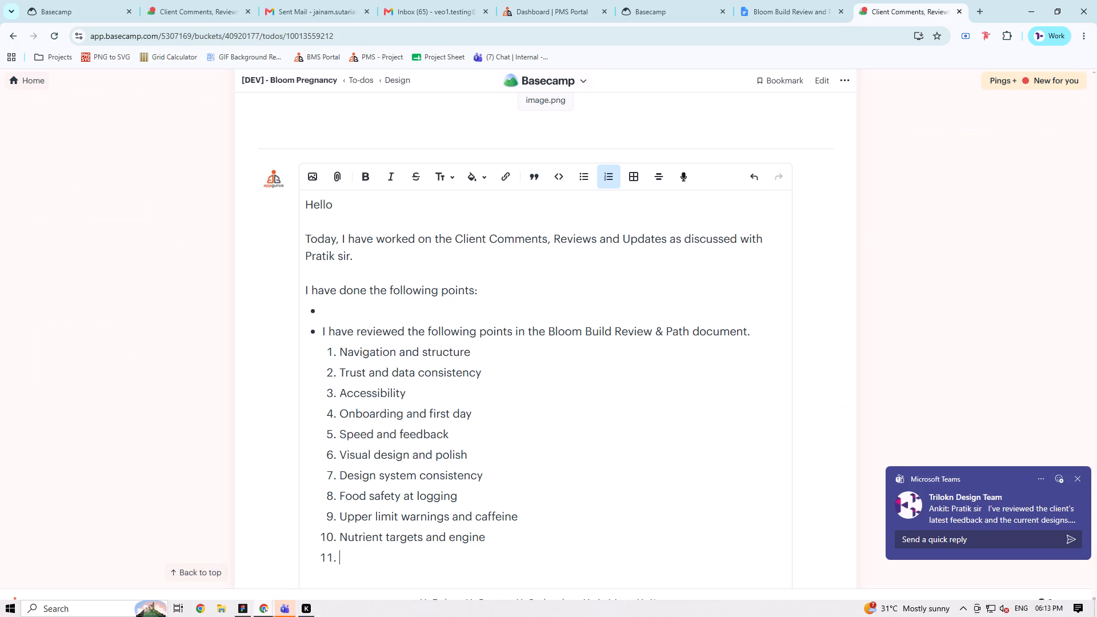
{"action": "key", "text": "ctrl+v"}
{"action": "key", "text": "ctrl+z"}
{"action": "key", "text": "ctrl+shift+v"}
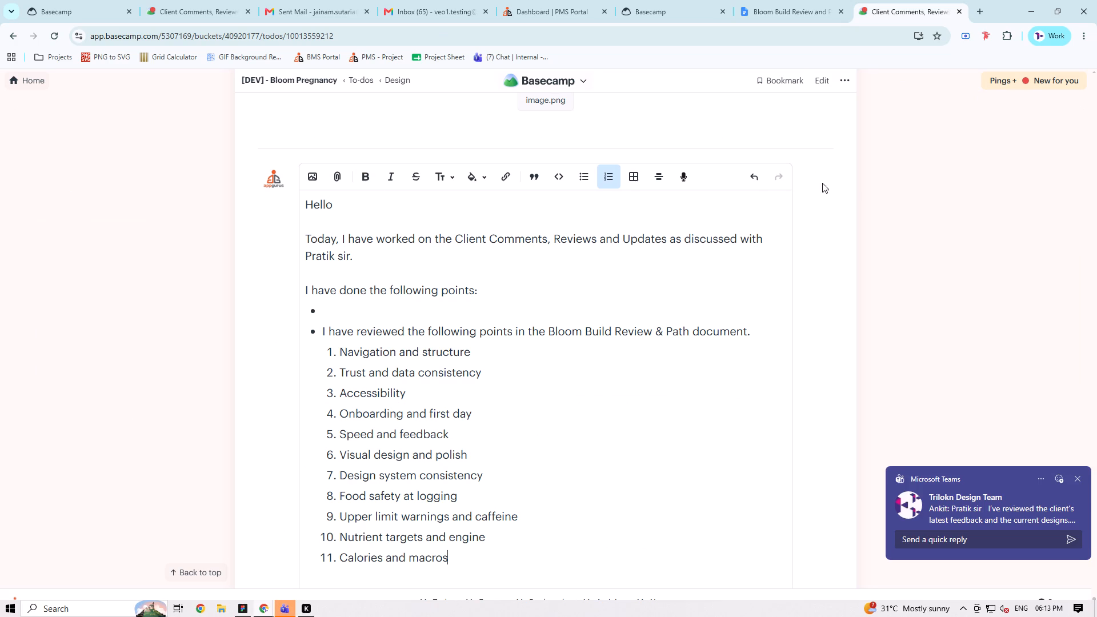
Add a twelfth numbered point with the section 15 heading "Food search and data accuracy" from the review document, pasted as plain text.
{"action": "left_click", "coordinate": [795, 0]}
{"action": "scroll", "coordinate": [441, 456], "scroll_direction": "down", "scroll_amount": 5}
{"action": "left_click_drag", "start_coordinate": [553, 388], "coordinate": [548, 388]}
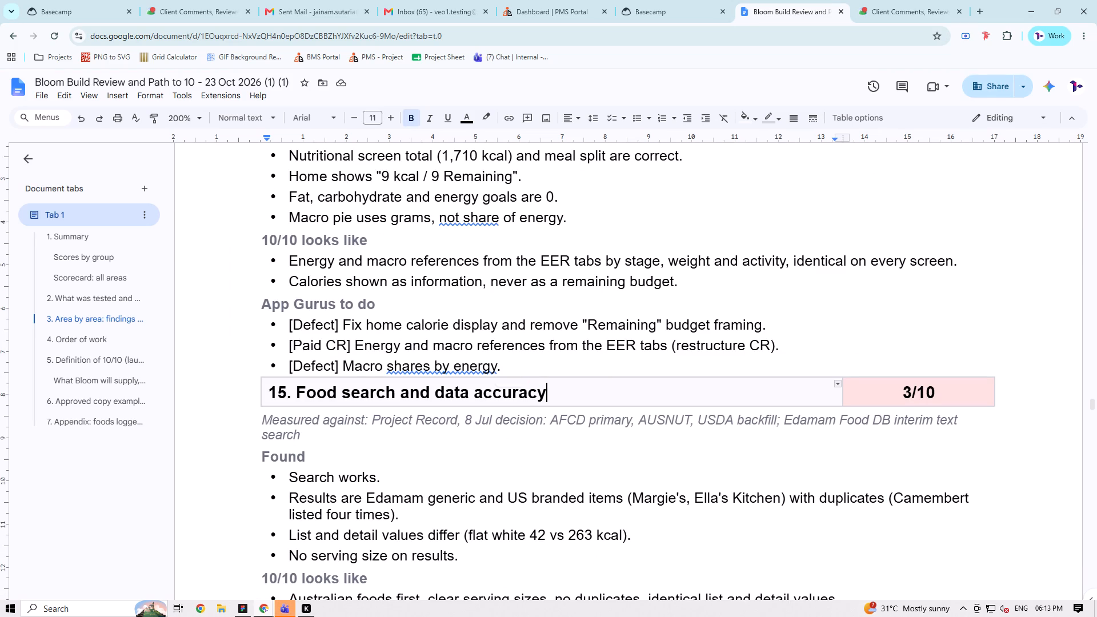
{"action": "left_click_drag", "start_coordinate": [548, 388], "coordinate": [291, 398]}
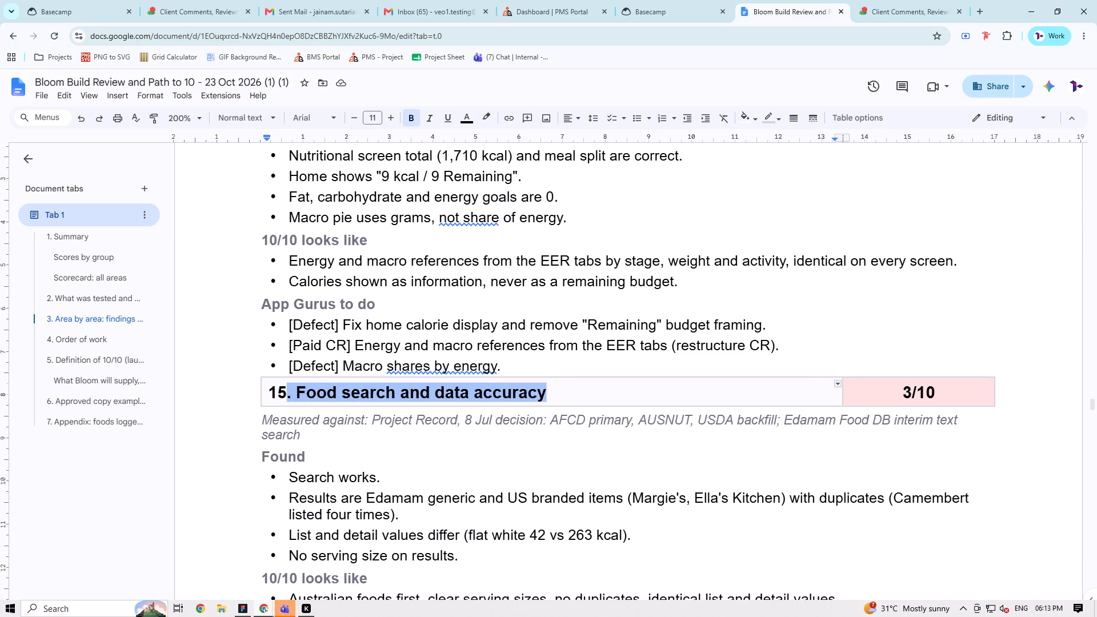
{"action": "left_click_drag", "start_coordinate": [291, 398], "coordinate": [296, 394]}
{"action": "key", "text": "ctrl+c"}
{"action": "left_click", "coordinate": [911, 0]}
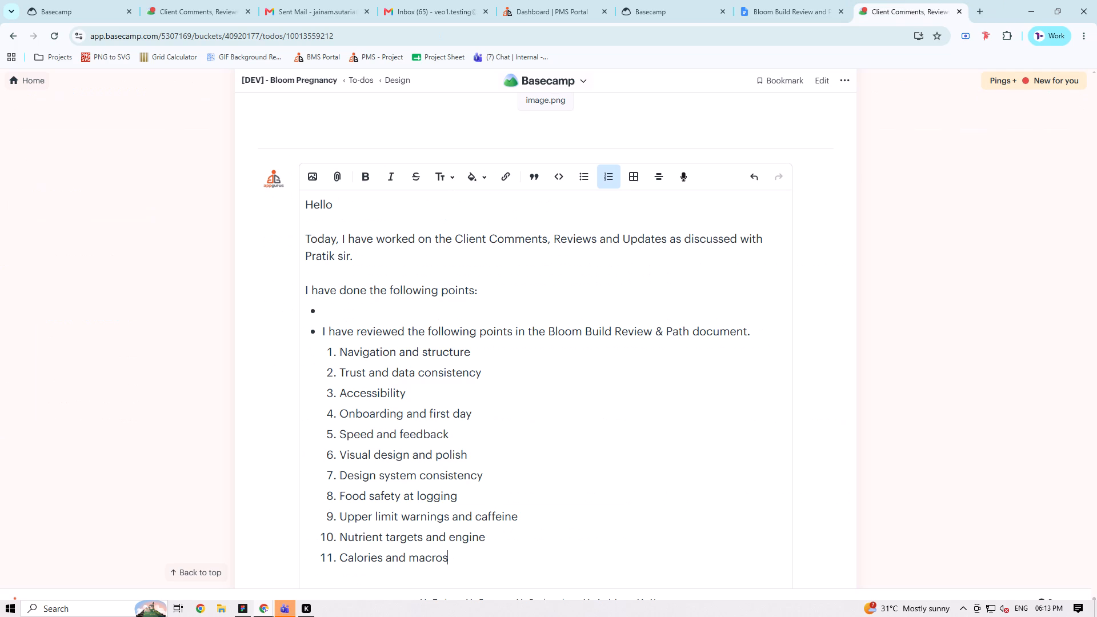
{"action": "key", "text": "Return"}
{"action": "key", "text": "ctrl+shift+v"}
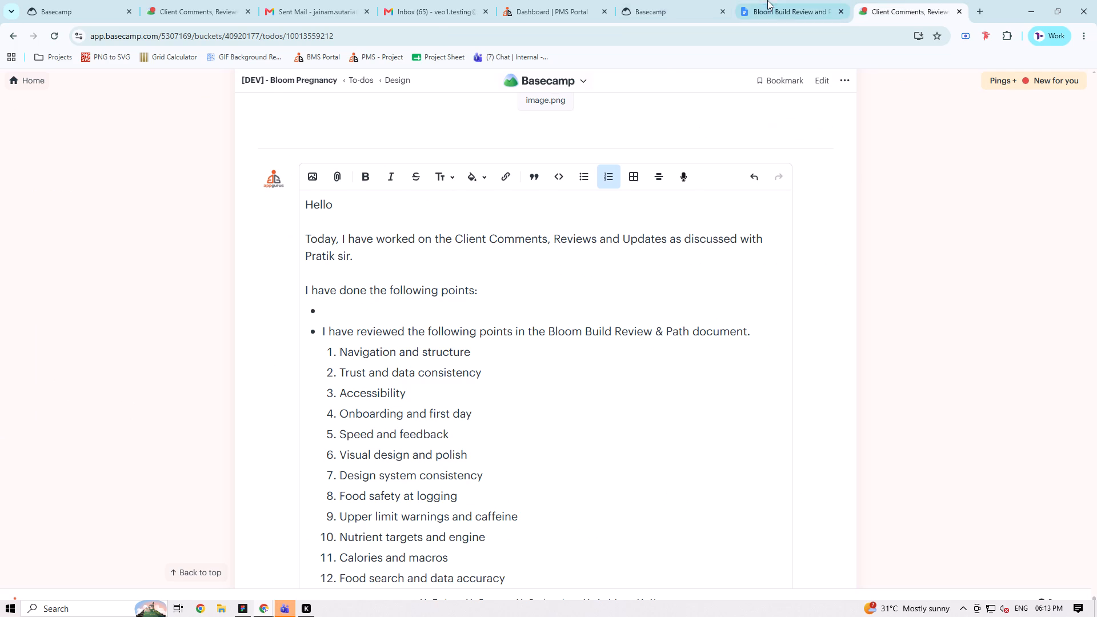
Add a thirteenth numbered point with the section 16 heading "Photo scan and Select Food screen" from the review document, pasted as plain text.
{"action": "left_click", "coordinate": [767, 0]}
{"action": "scroll", "coordinate": [563, 379], "scroll_direction": "down", "scroll_amount": 6}
{"action": "scroll", "coordinate": [579, 372], "scroll_direction": "up", "scroll_amount": 1}
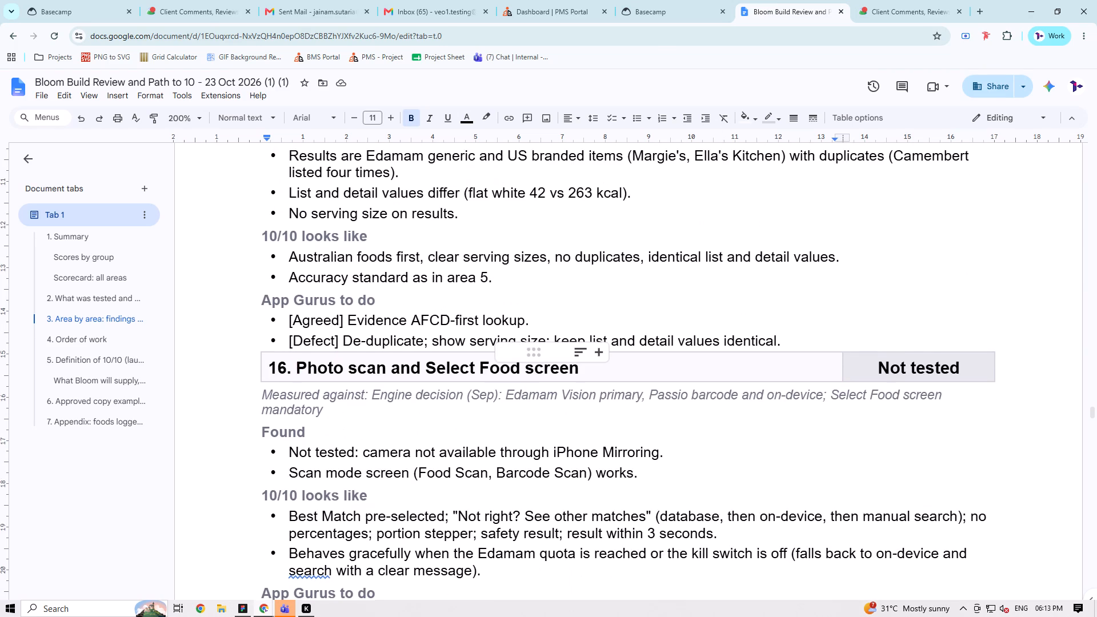
{"action": "scroll", "coordinate": [579, 372], "scroll_direction": "up", "scroll_amount": 1}
{"action": "scroll", "coordinate": [579, 372], "scroll_direction": "down", "scroll_amount": 2}
{"action": "left_click_drag", "start_coordinate": [594, 371], "coordinate": [294, 374]}
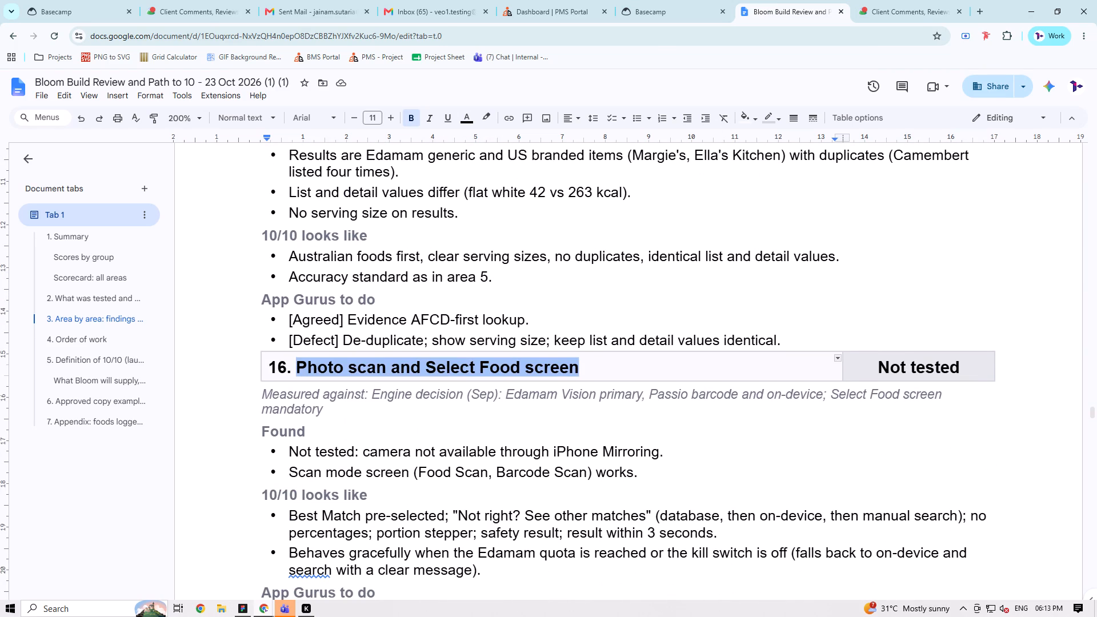
{"action": "left_click_drag", "start_coordinate": [294, 374], "coordinate": [294, 374]}
{"action": "key", "text": "ctrl+c"}
{"action": "left_click", "coordinate": [924, 0]}
{"action": "key", "text": "Return"}
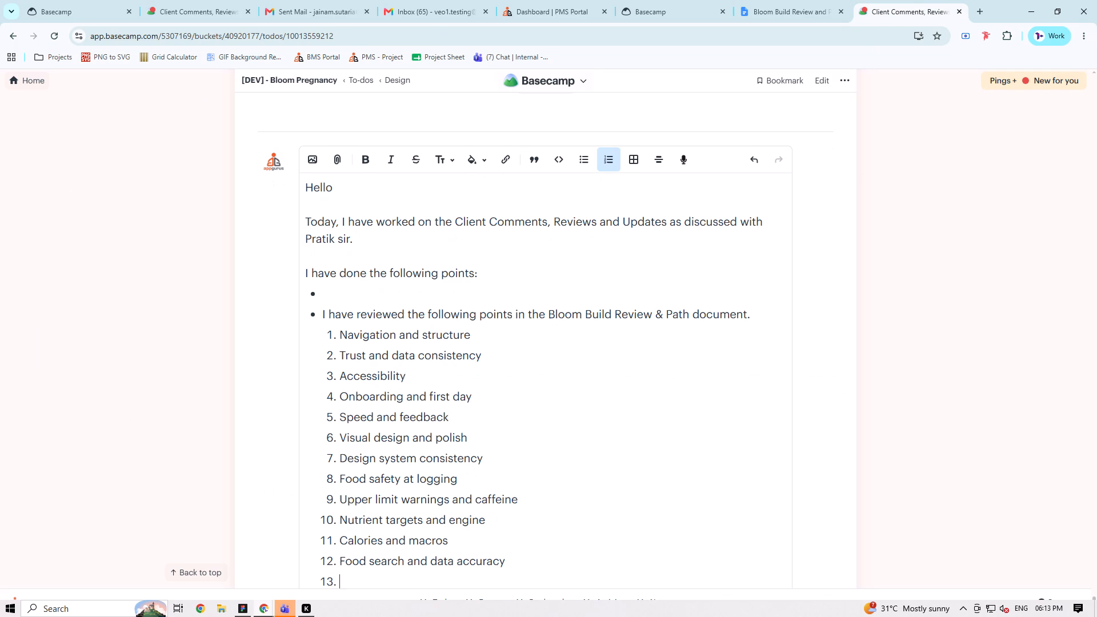
{"action": "key", "text": "ctrl+shift+v"}
Add a fourteenth numbered point with the section 17 heading "Recommendations and meal plans" from the review document, pasted as plain text.
{"action": "left_click", "coordinate": [776, 0]}
{"action": "scroll", "coordinate": [562, 471], "scroll_direction": "down", "scroll_amount": 4}
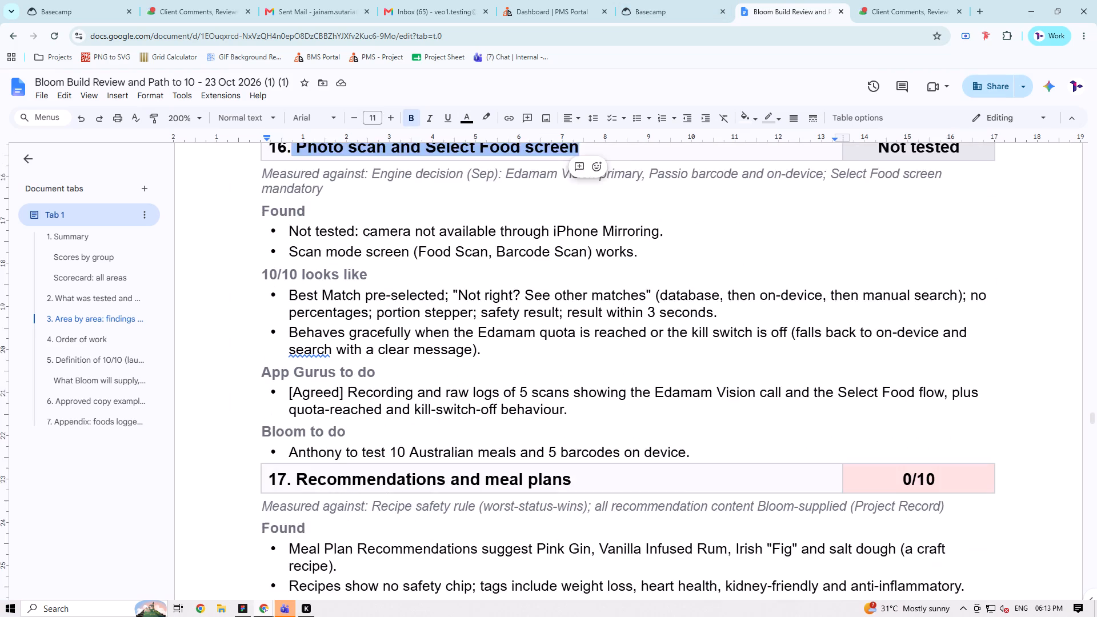
{"action": "scroll", "coordinate": [563, 470], "scroll_direction": "down", "scroll_amount": 2}
{"action": "left_click_drag", "start_coordinate": [579, 359], "coordinate": [315, 362]}
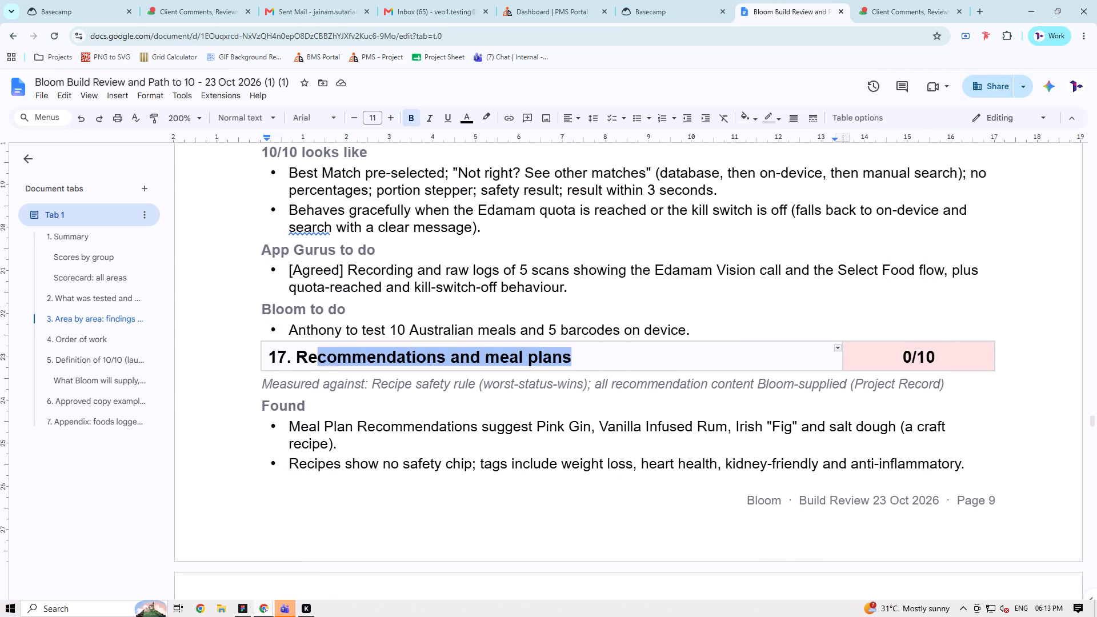
{"action": "left_click_drag", "start_coordinate": [315, 362], "coordinate": [301, 364]}
{"action": "key", "text": "ctrl+c"}
{"action": "left_click", "coordinate": [886, 0]}
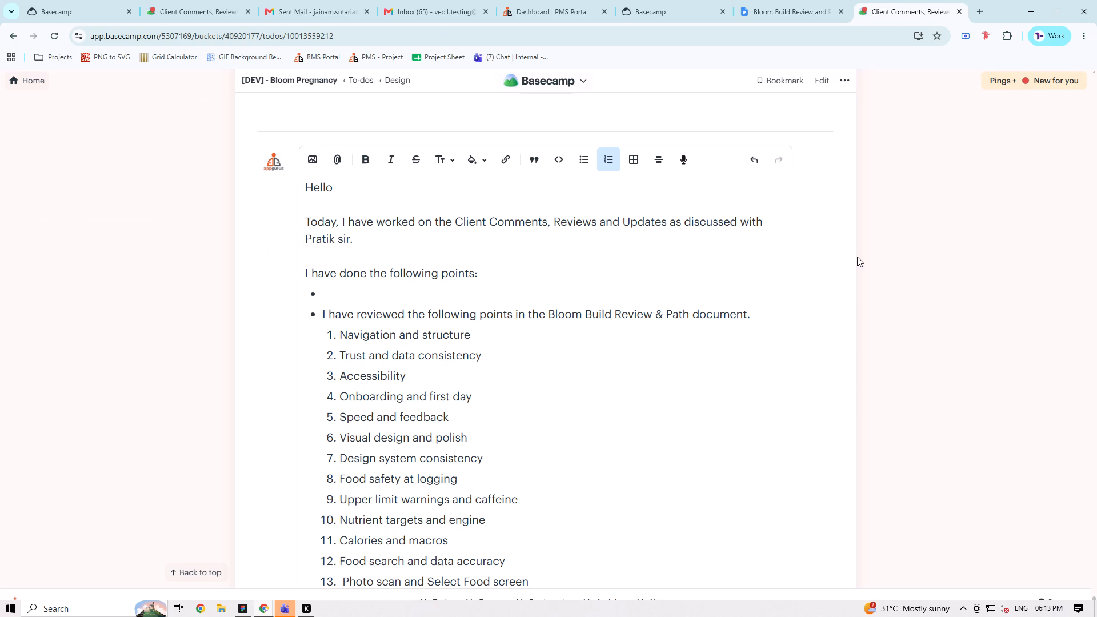
{"action": "key", "text": "Return"}
{"action": "key", "text": "ctrl+shift+v"}
Look over section 18 "Insights, charts and notifications" in the review document, and return to the start of the comment draft.
{"action": "left_click", "coordinate": [799, 0]}
{"action": "scroll", "coordinate": [624, 415], "scroll_direction": "down", "scroll_amount": 6}
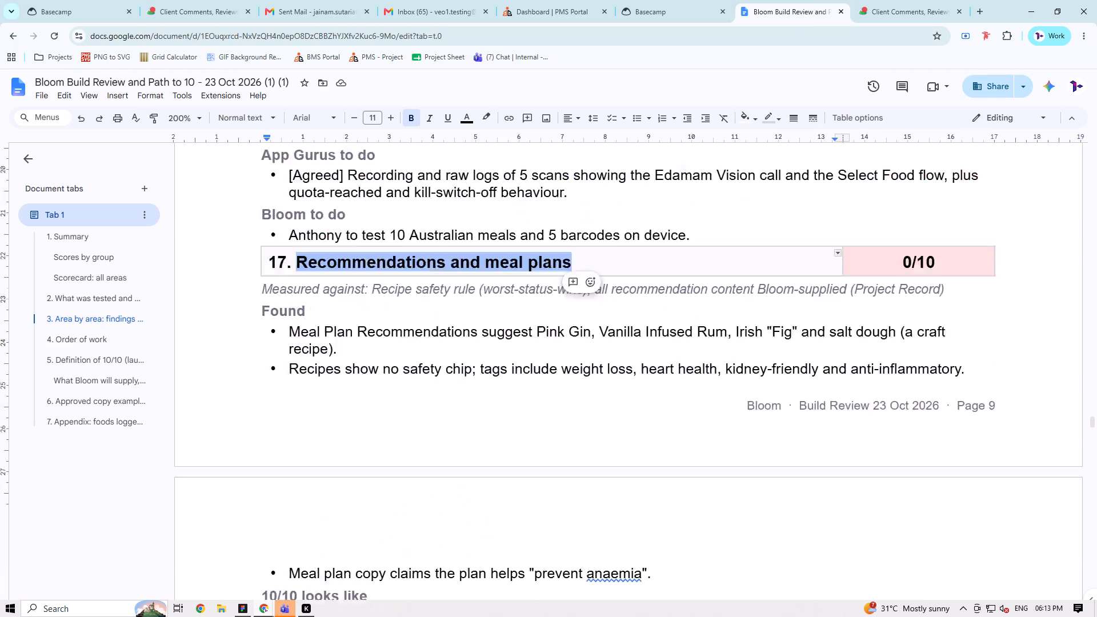
{"action": "scroll", "coordinate": [619, 423], "scroll_direction": "down", "scroll_amount": 2}
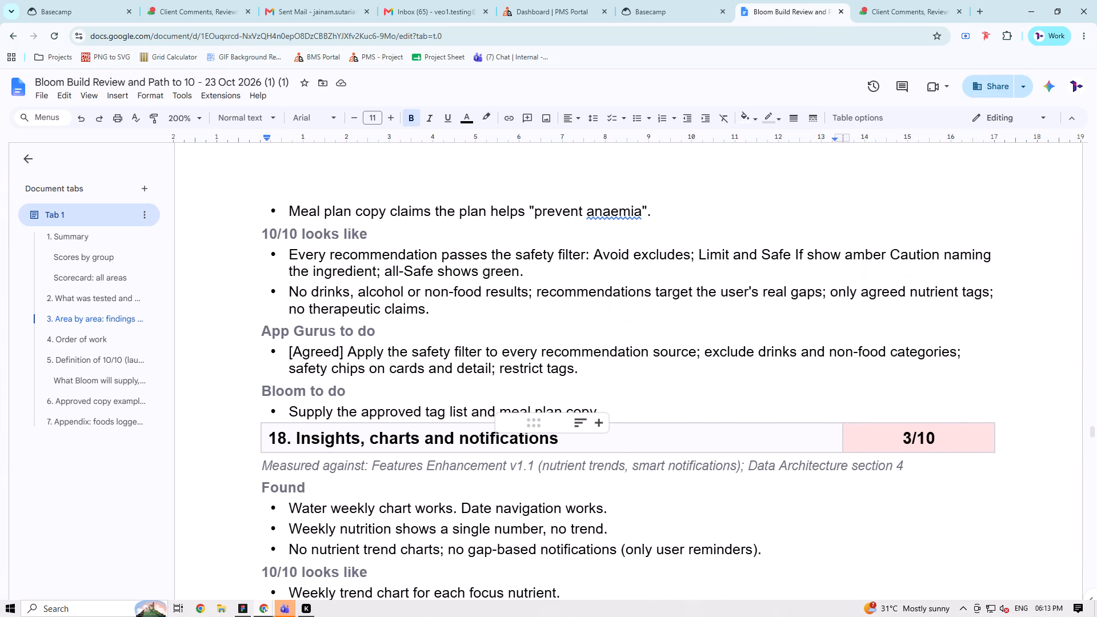
{"action": "scroll", "coordinate": [618, 423], "scroll_direction": "down", "scroll_amount": 2}
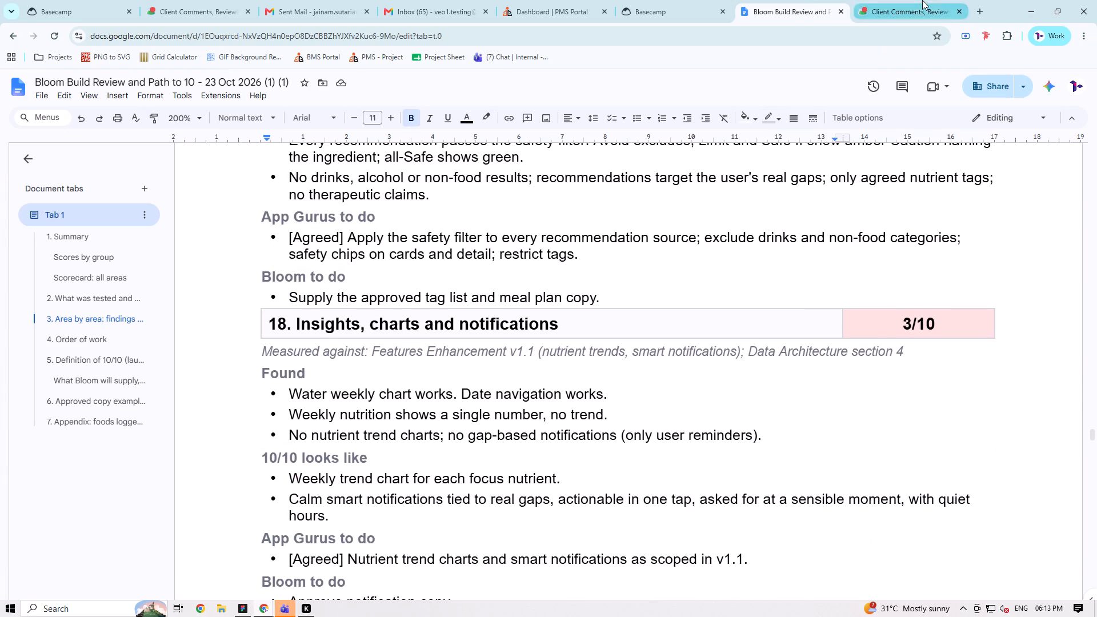
{"action": "left_click", "coordinate": [918, 0]}
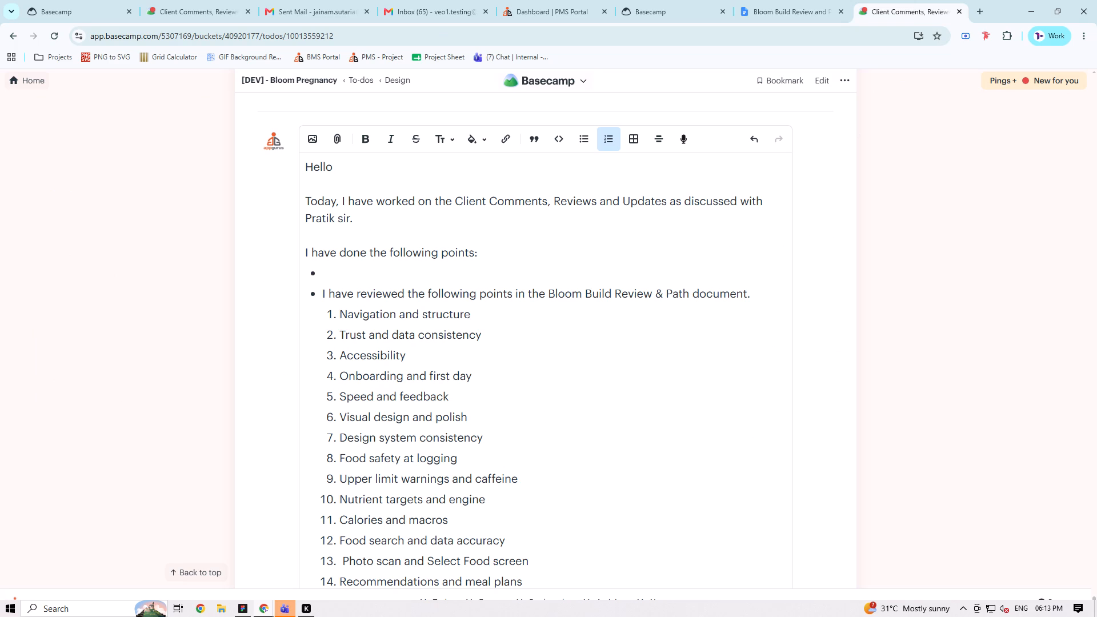
{"action": "scroll", "coordinate": [494, 378], "scroll_direction": "up", "scroll_amount": 1}
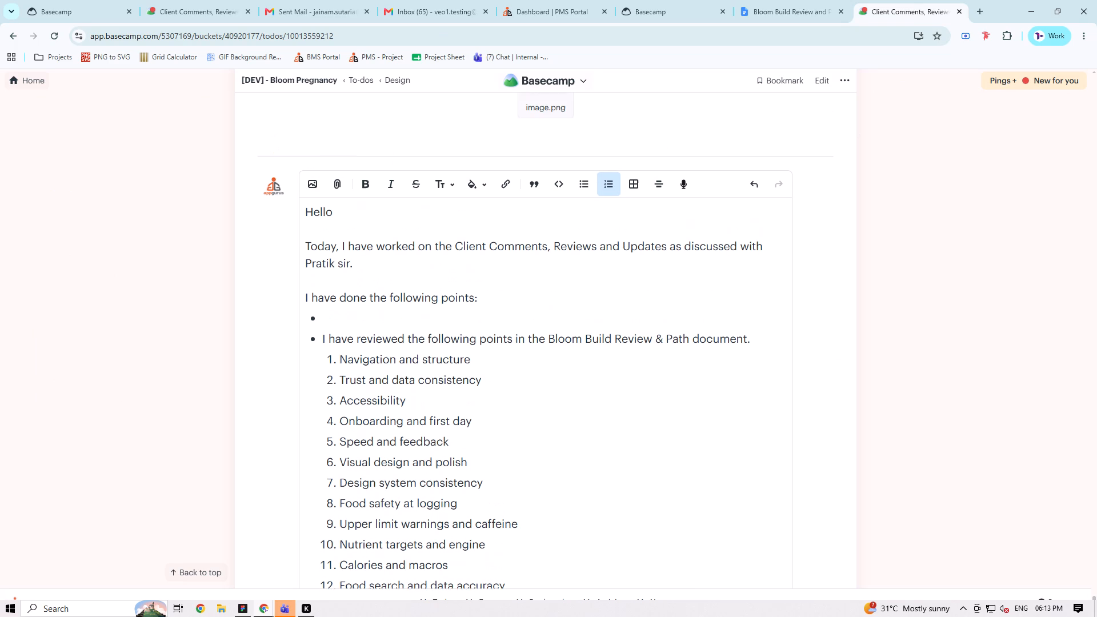
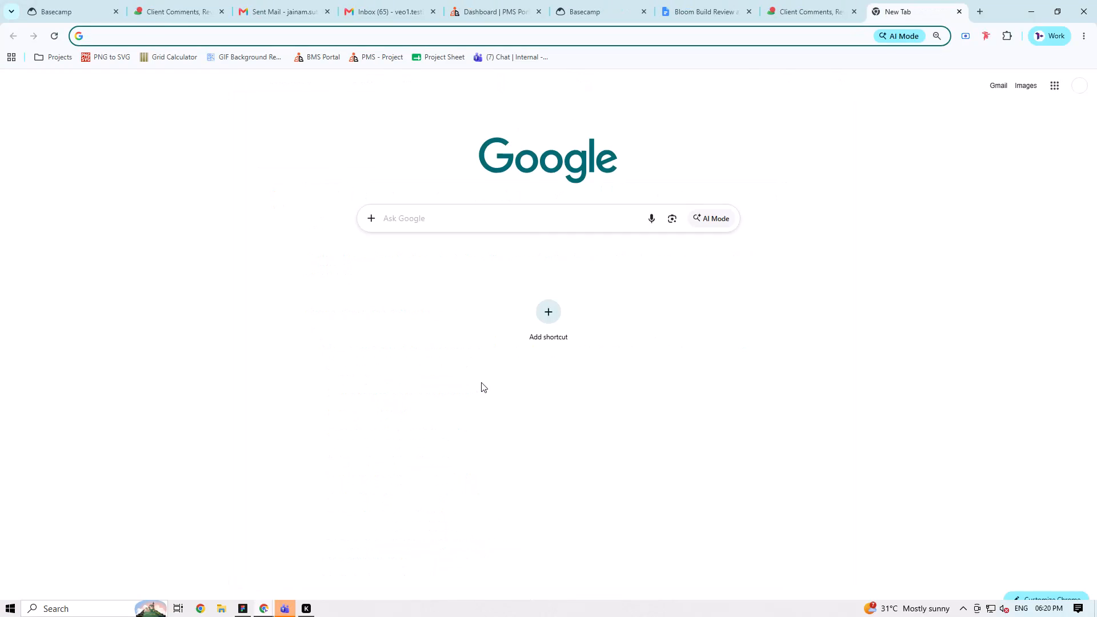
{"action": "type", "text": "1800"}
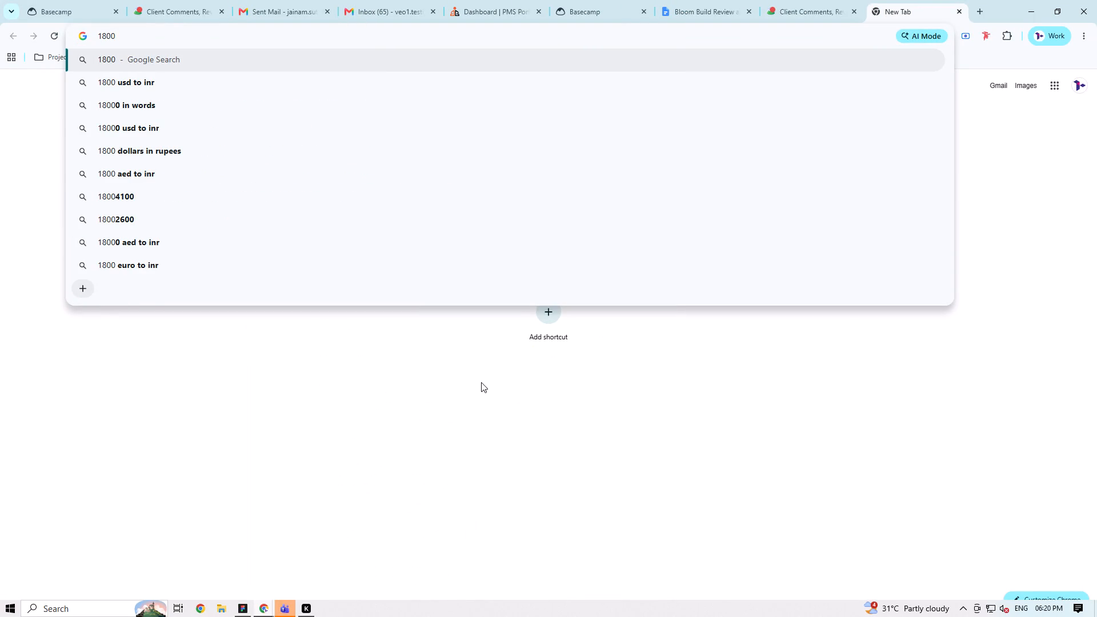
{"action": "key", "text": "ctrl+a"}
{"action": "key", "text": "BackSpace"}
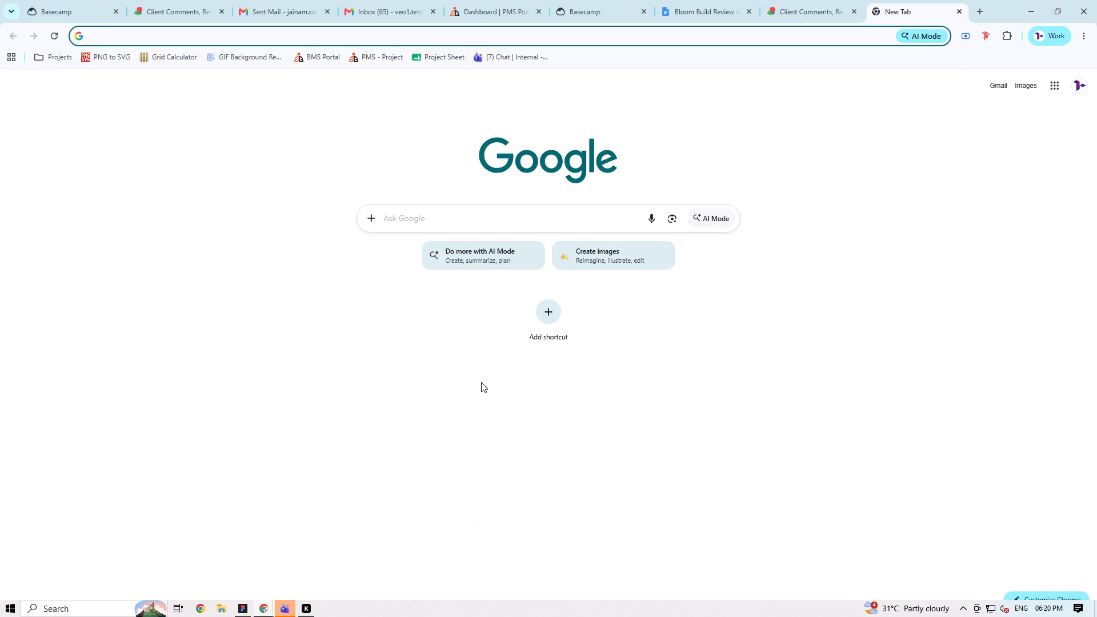
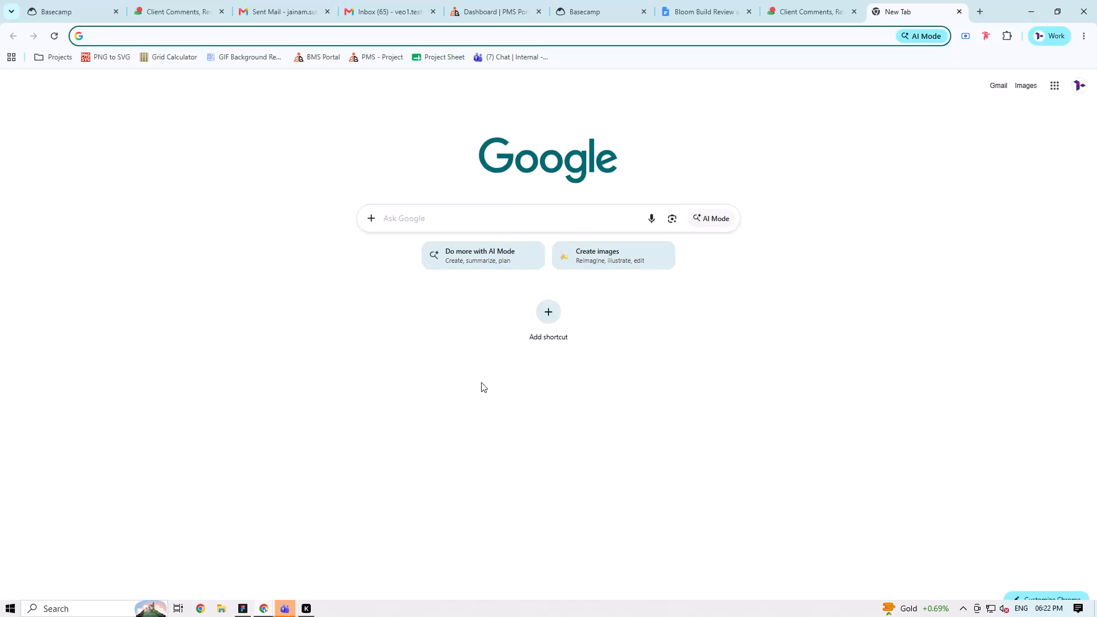
Switch back to the Bloom Pregnancy design to-do in Basecamp with the draft daily work update comment.
{"action": "key", "text": "ctrl+shift+Tab"}
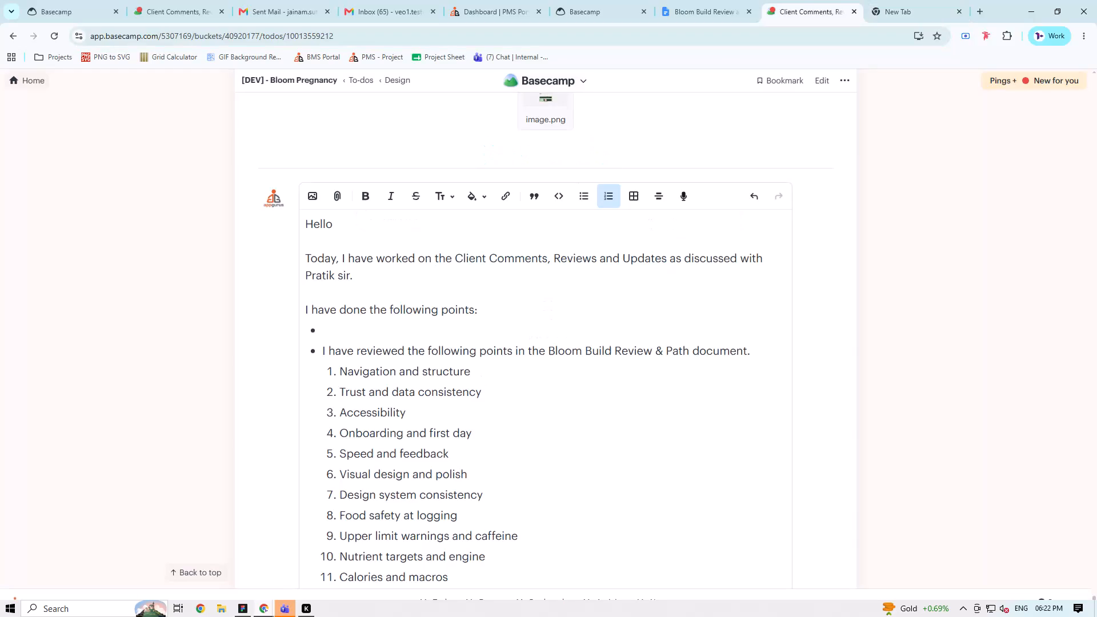
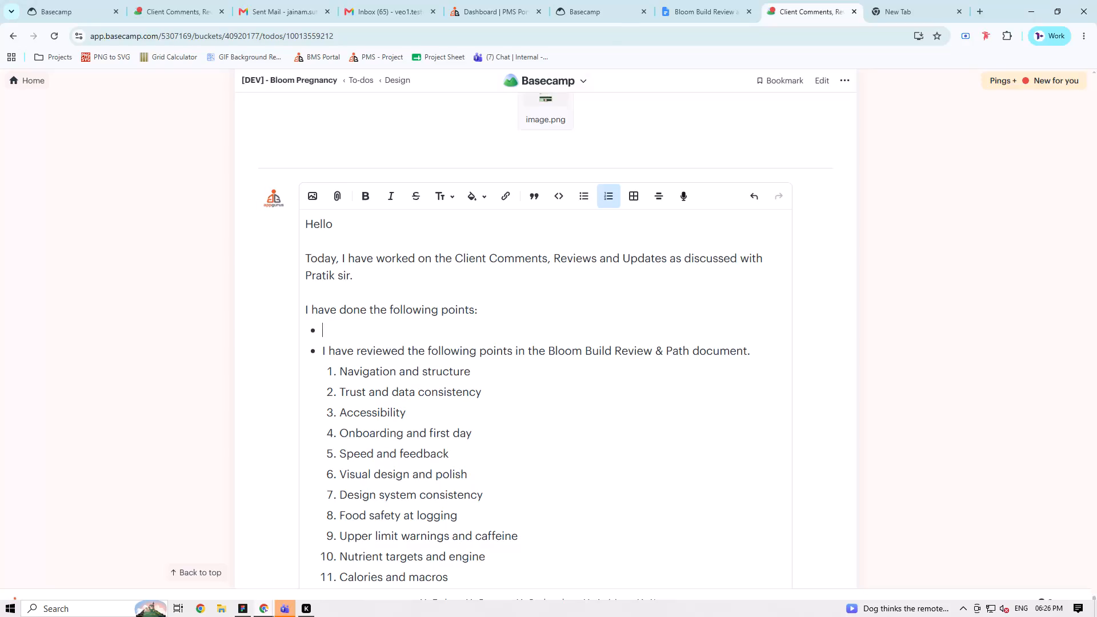
Remove the empty bullet above "I have reviewed the following points" in the draft comment.
{"action": "key", "text": "shift+u"}
{"action": "key", "text": "BackSpace"}
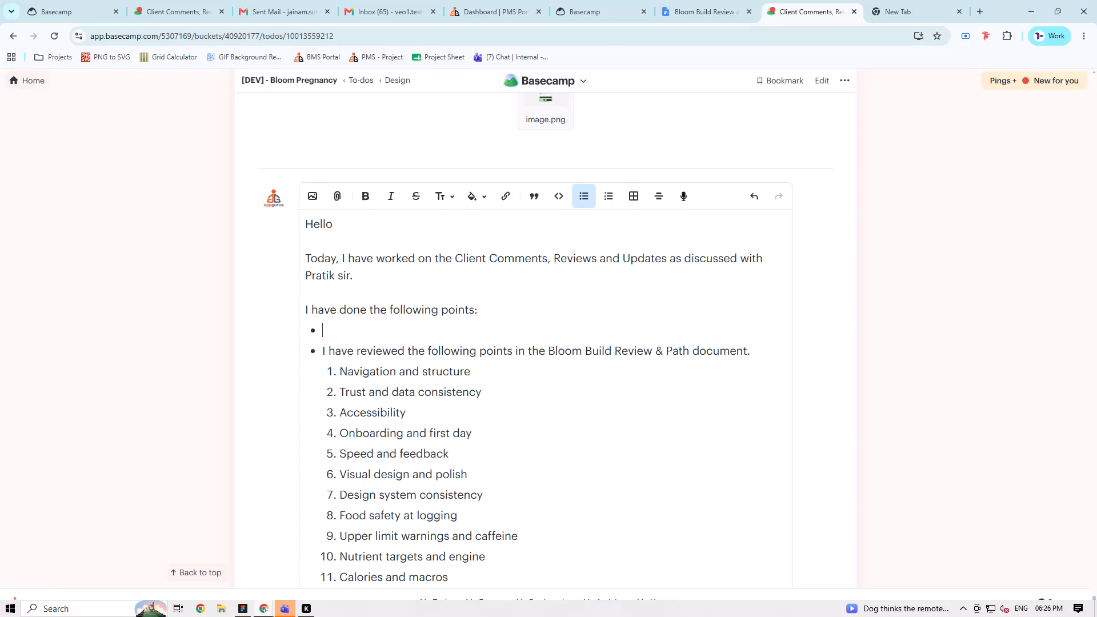
{"action": "key", "text": "equal"}
{"action": "key", "text": "BackSpace"}
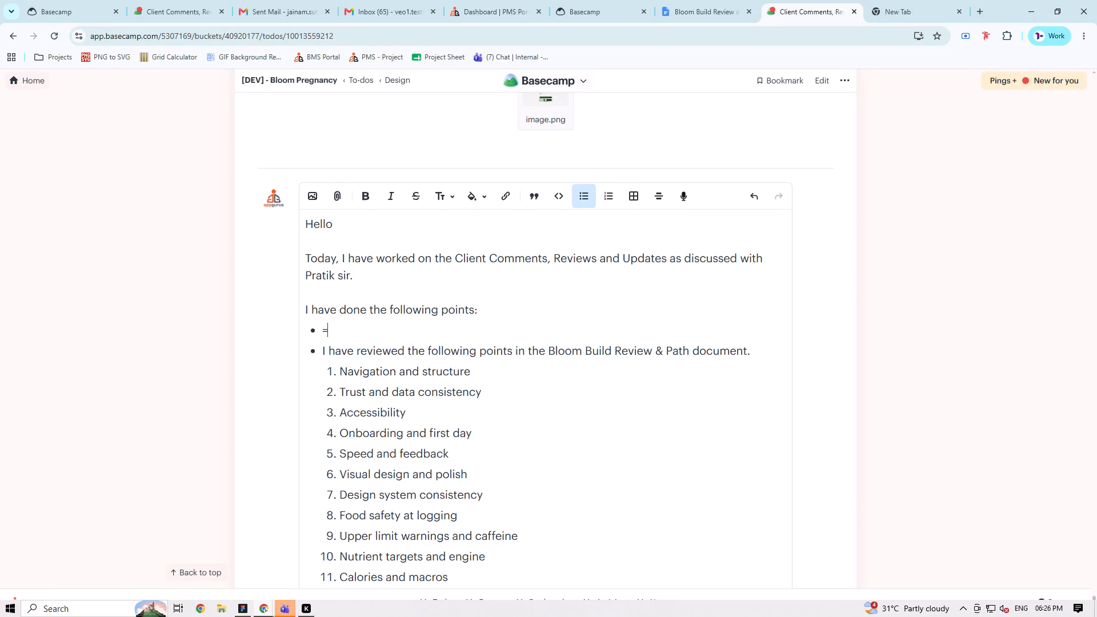
{"action": "key", "text": "BackSpace"}
{"action": "key", "text": "BackSpace"}
Add an unnumbered line below the numbered list reading "I've added points which i need to discuss with a Pratik sir.".
{"action": "scroll", "coordinate": [424, 336], "scroll_direction": "down", "scroll_amount": 4}
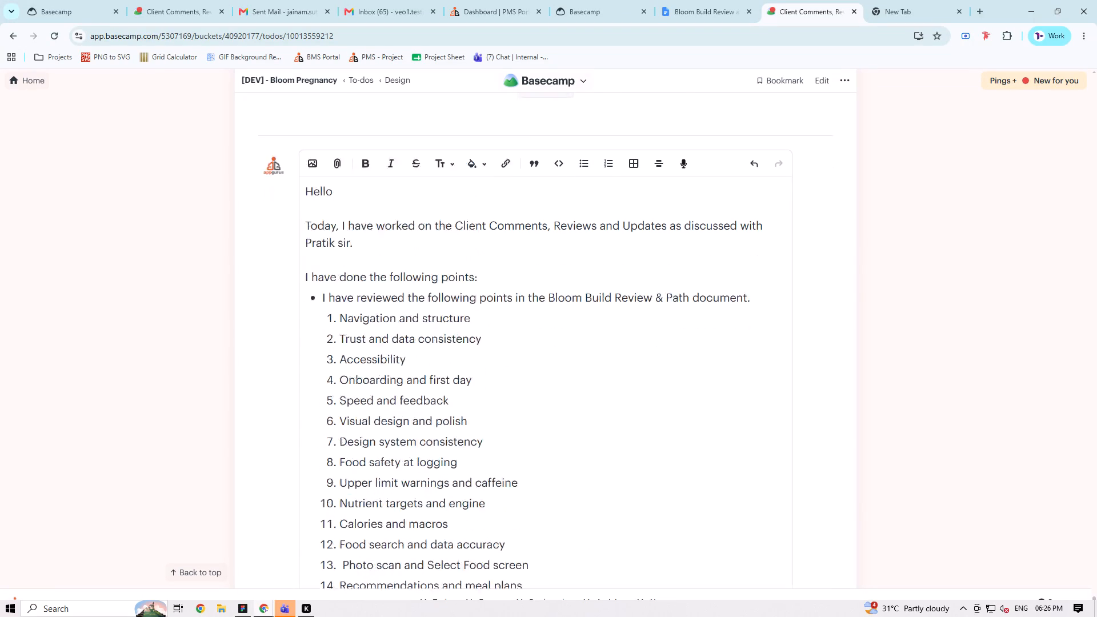
{"action": "left_click", "coordinate": [542, 387]}
{"action": "key", "text": "Return"}
{"action": "key", "text": "Return"}
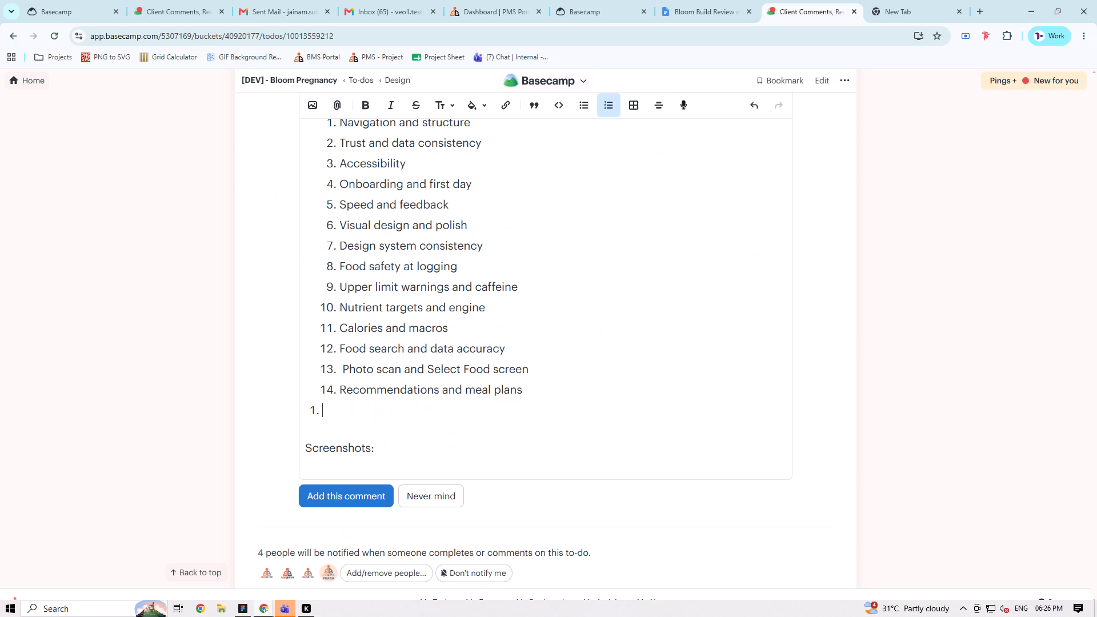
{"action": "key", "text": "Return"}
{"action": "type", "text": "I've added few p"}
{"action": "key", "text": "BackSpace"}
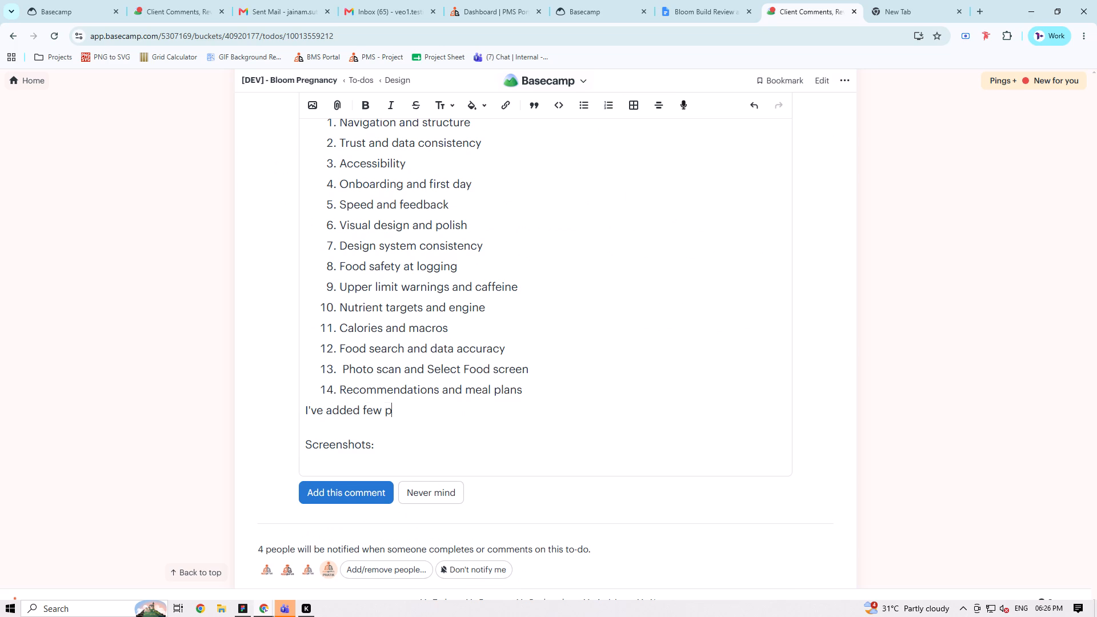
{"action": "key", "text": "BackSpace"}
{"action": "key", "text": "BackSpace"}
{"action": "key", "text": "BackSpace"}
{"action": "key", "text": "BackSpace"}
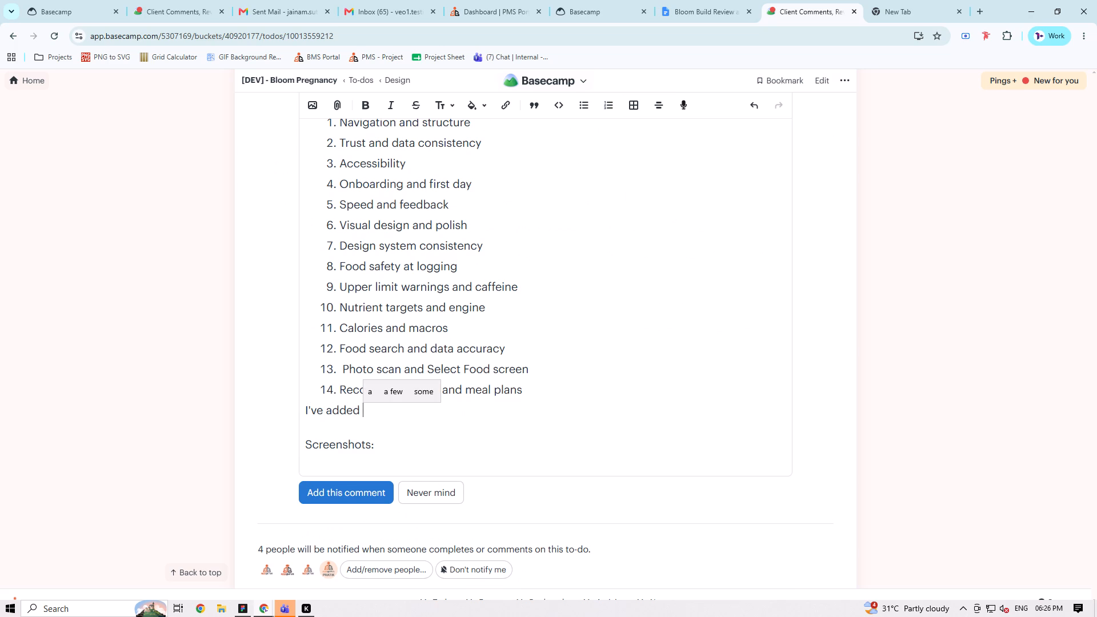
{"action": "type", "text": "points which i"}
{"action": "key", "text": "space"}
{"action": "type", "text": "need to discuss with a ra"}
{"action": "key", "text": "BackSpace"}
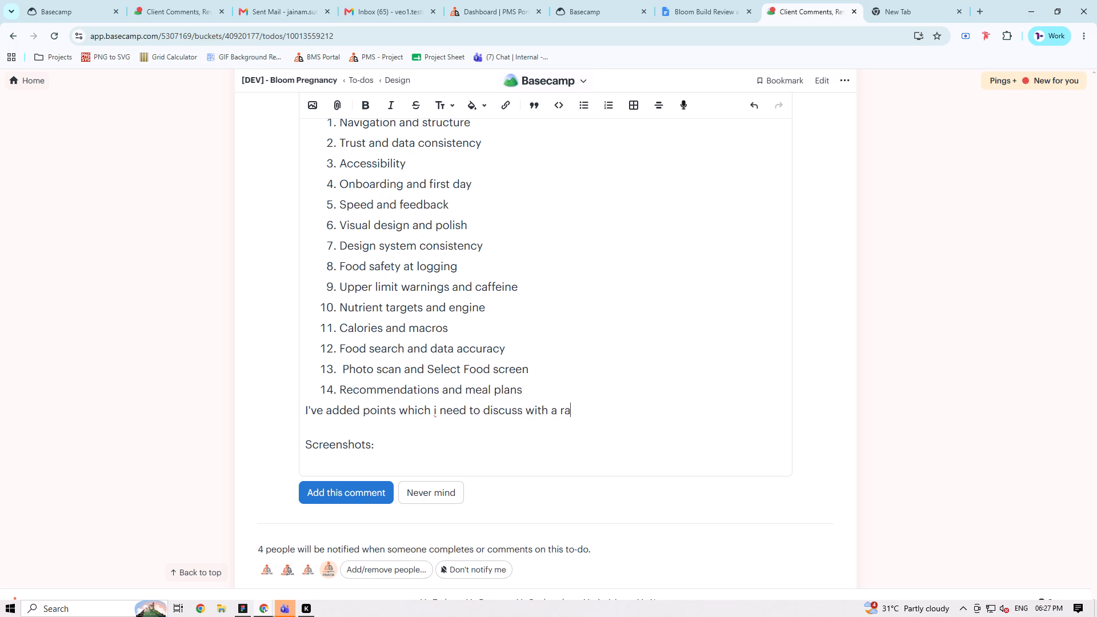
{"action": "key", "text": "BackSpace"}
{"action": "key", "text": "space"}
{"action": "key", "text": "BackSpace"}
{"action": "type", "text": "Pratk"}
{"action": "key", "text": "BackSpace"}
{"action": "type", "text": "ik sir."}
Insert an unnumbered line between the numbered list and the "I've added points" line, reading "I've listed out the points in a document".
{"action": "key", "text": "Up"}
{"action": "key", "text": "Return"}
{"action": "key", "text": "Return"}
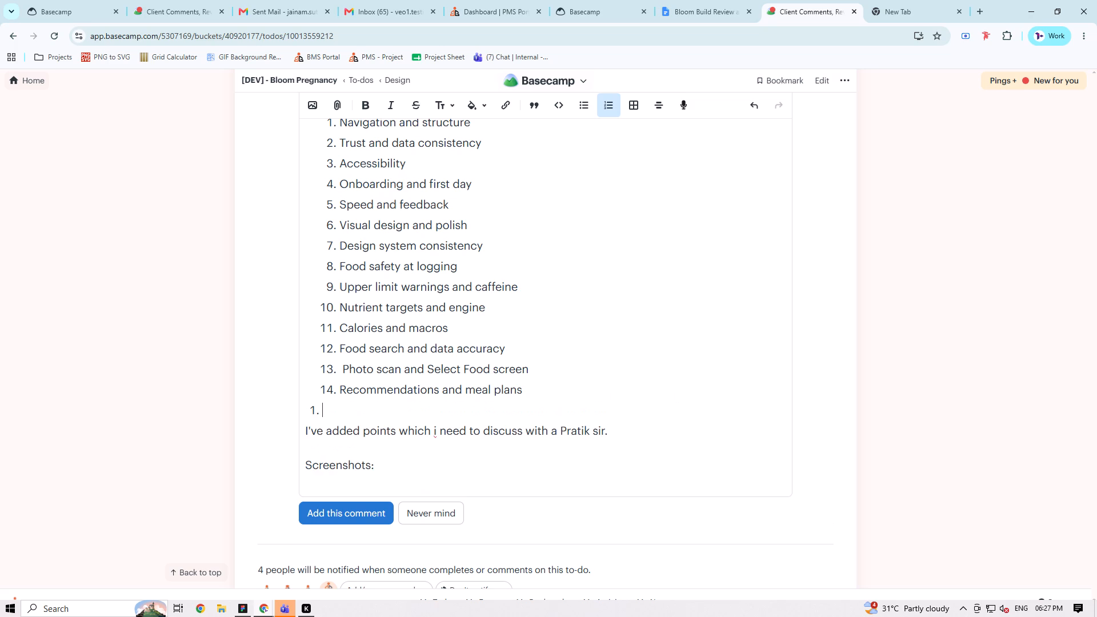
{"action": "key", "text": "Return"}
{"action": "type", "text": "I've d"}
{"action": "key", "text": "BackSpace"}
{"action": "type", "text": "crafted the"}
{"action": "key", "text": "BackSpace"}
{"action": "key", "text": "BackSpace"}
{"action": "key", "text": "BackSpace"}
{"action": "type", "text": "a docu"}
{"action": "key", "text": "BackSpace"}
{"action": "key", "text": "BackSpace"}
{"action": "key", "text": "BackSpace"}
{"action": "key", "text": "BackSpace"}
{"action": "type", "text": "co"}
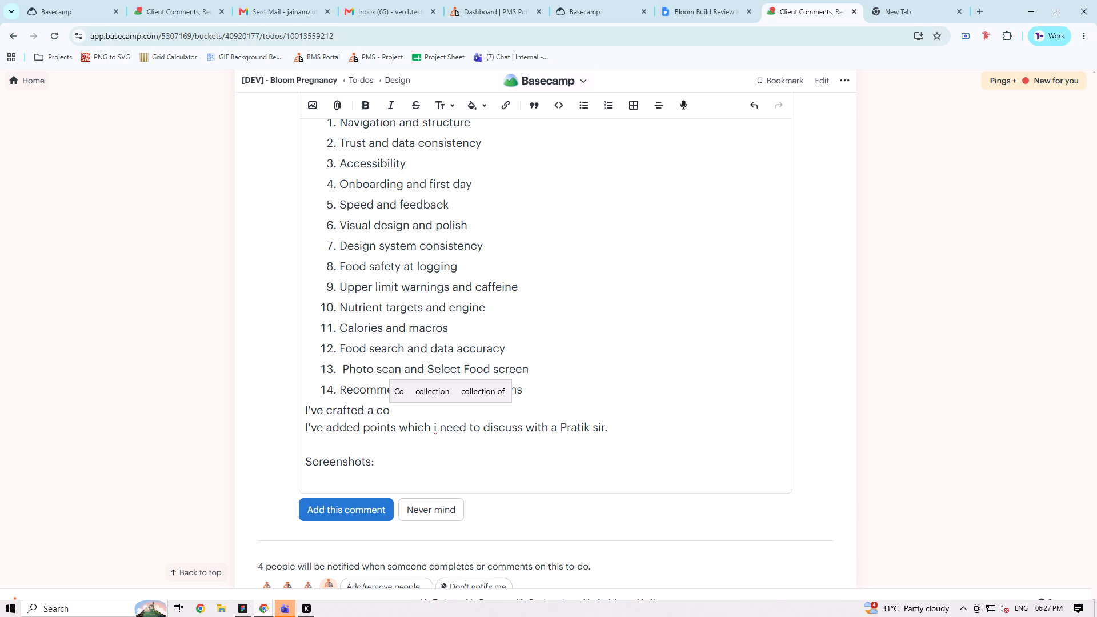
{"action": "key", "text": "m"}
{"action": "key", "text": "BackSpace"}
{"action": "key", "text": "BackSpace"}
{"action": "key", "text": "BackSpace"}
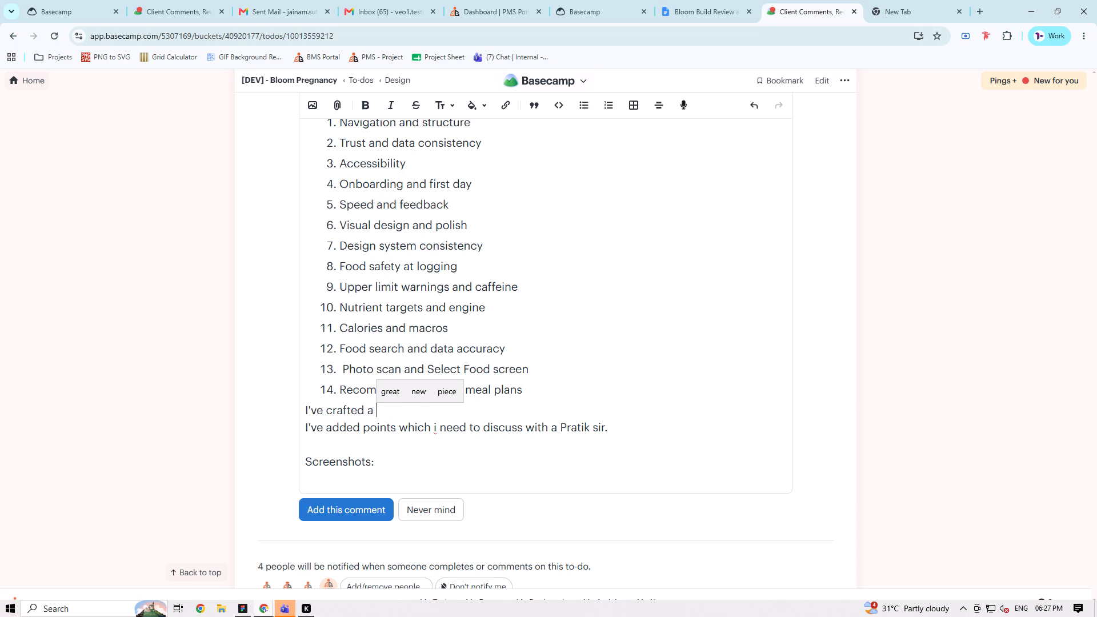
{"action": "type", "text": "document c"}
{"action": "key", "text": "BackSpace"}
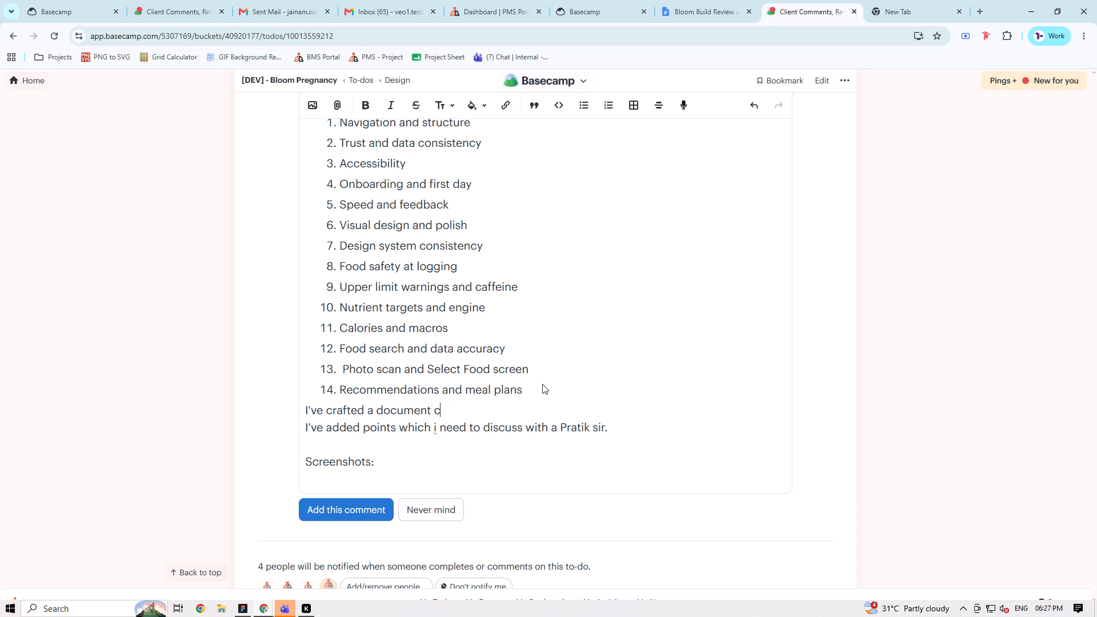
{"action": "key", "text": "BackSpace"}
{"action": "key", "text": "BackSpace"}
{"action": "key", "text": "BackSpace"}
{"action": "key", "text": "BackSpace"}
{"action": "key", "text": "BackSpace"}
{"action": "key", "text": "BackSpace"}
{"action": "key", "text": "BackSpace"}
{"action": "key", "text": "BackSpace"}
{"action": "key", "text": "BackSpace"}
{"action": "key", "text": "BackSpace"}
{"action": "key", "text": "BackSpace"}
{"action": "key", "text": "BackSpace"}
{"action": "key", "text": "BackSpace"}
{"action": "key", "text": "BackSpace"}
{"action": "key", "text": "BackSpace"}
{"action": "key", "text": "BackSpace"}
{"action": "key", "text": "BackSpace"}
{"action": "key", "text": "BackSpace"}
{"action": "key", "text": "BackSpace"}
{"action": "type", "text": "listed"}
{"action": "key", "text": "space"}
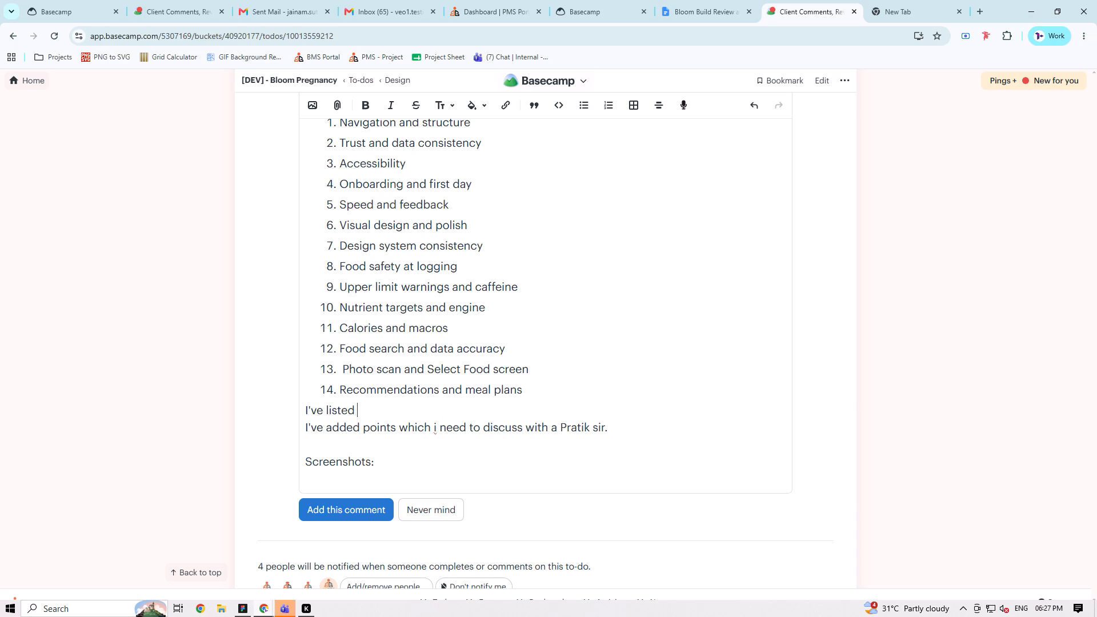
{"action": "type", "text": "ort"}
{"action": "key", "text": "BackSpace"}
{"action": "key", "text": "BackSpace"}
{"action": "type", "text": "ut"}
{"action": "key", "text": "space"}
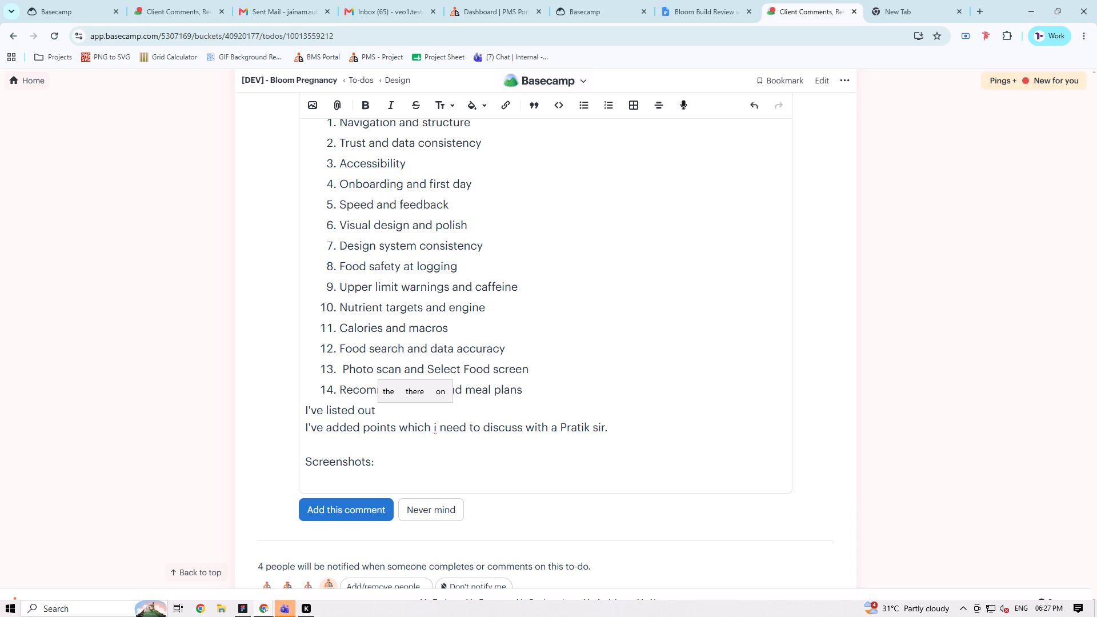
{"action": "key", "text": "BackSpace"}
{"action": "key", "text": "BackSpace"}
{"action": "type", "text": "t the poin"}
{"action": "key", "text": "BackSpace"}
{"action": "key", "text": "BackSpace"}
{"action": "key", "text": "BackSpace"}
{"action": "key", "text": "BackSpace"}
{"action": "key", "text": "BackSpace"}
{"action": "key", "text": "BackSpace"}
{"action": "key", "text": "BackSpace"}
{"action": "key", "text": "BackSpace"}
{"action": "key", "text": "BackSpace"}
{"action": "key", "text": "BackSpace"}
{"action": "key", "text": "BackSpace"}
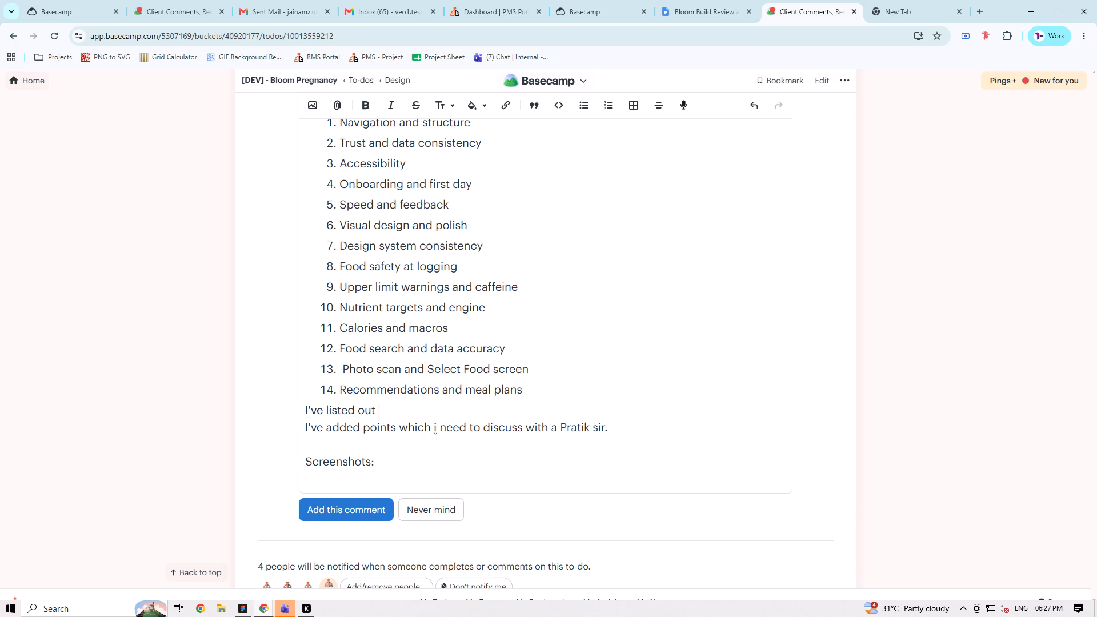
{"action": "key", "text": "BackSpace"}
{"action": "key", "text": "BackSpace"}
{"action": "key", "text": "BackSpace"}
{"action": "key", "text": "d"}
{"action": "key", "text": "BackSpace"}
{"action": "key", "text": "BackSpace"}
{"action": "key", "text": "space"}
{"action": "type", "text": "out the"}
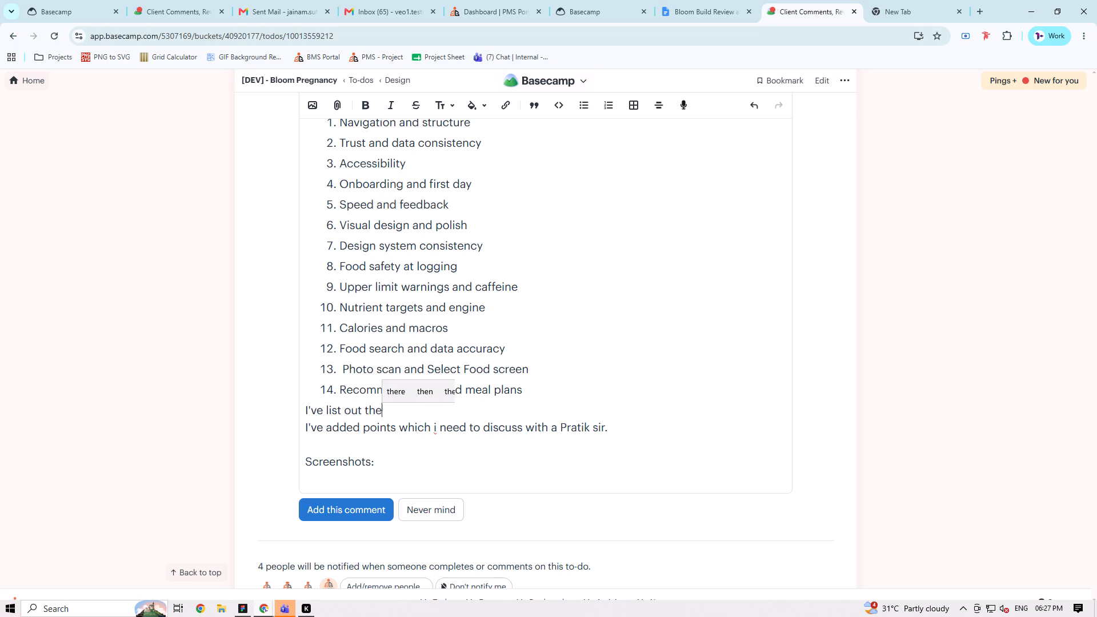
{"action": "key", "text": "BackSpace"}
{"action": "key", "text": "BackSpace"}
{"action": "key", "text": "BackSpace"}
{"action": "key", "text": "BackSpace"}
{"action": "key", "text": "BackSpace"}
{"action": "key", "text": "BackSpace"}
{"action": "key", "text": "BackSpace"}
{"action": "key", "text": "BackSpace"}
{"action": "key", "text": "BackSpace"}
{"action": "type", "text": "ed"}
{"action": "key", "text": "BackSpace"}
{"action": "key", "text": "BackSpace"}
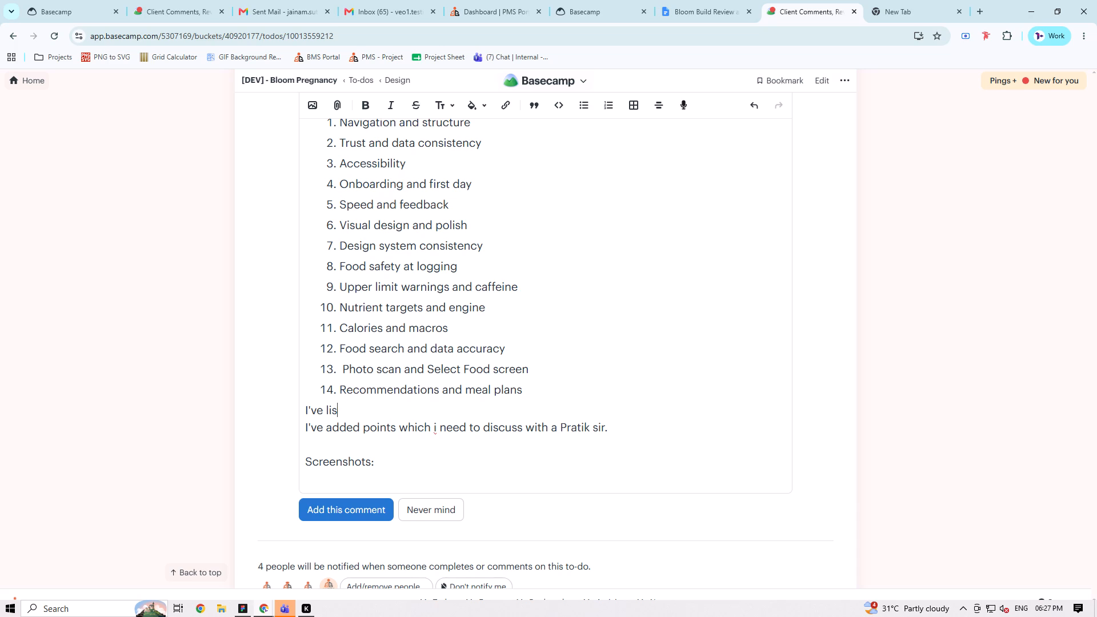
{"action": "type", "text": "ted out the points in a dc"}
{"action": "key", "text": "BackSpace"}
{"action": "type", "text": "ocument"}
{"action": "key", "text": "space"}
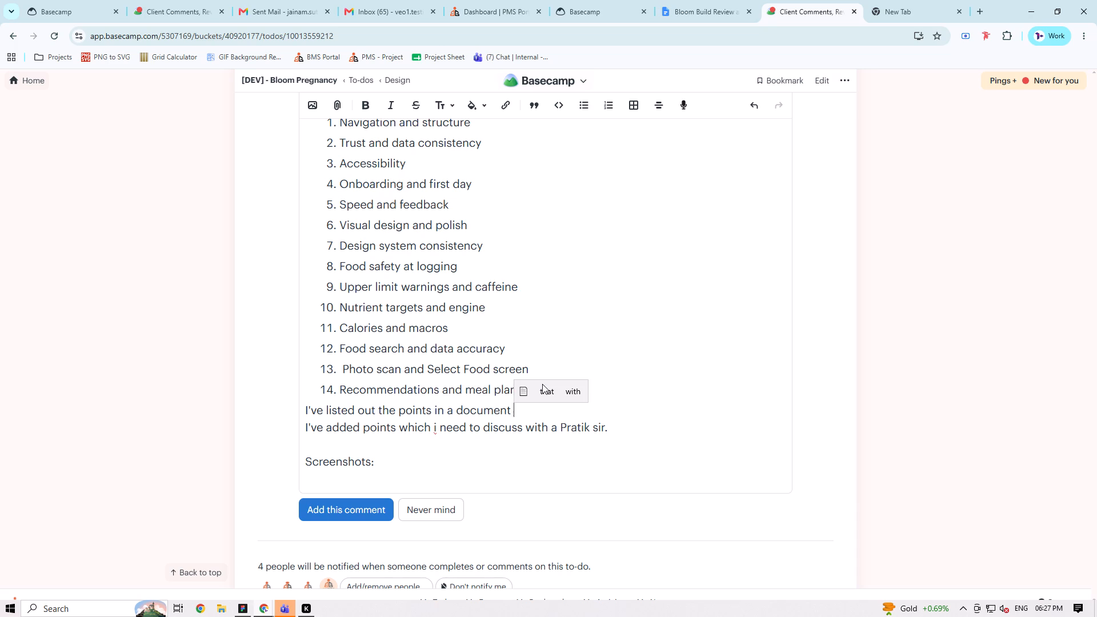
Move the phrase "which i need to discuss with a Pratik sir." to the end of the "I've listed out the points in a document" line.
{"action": "left_click_drag", "start_coordinate": [400, 426], "coordinate": [651, 424]}
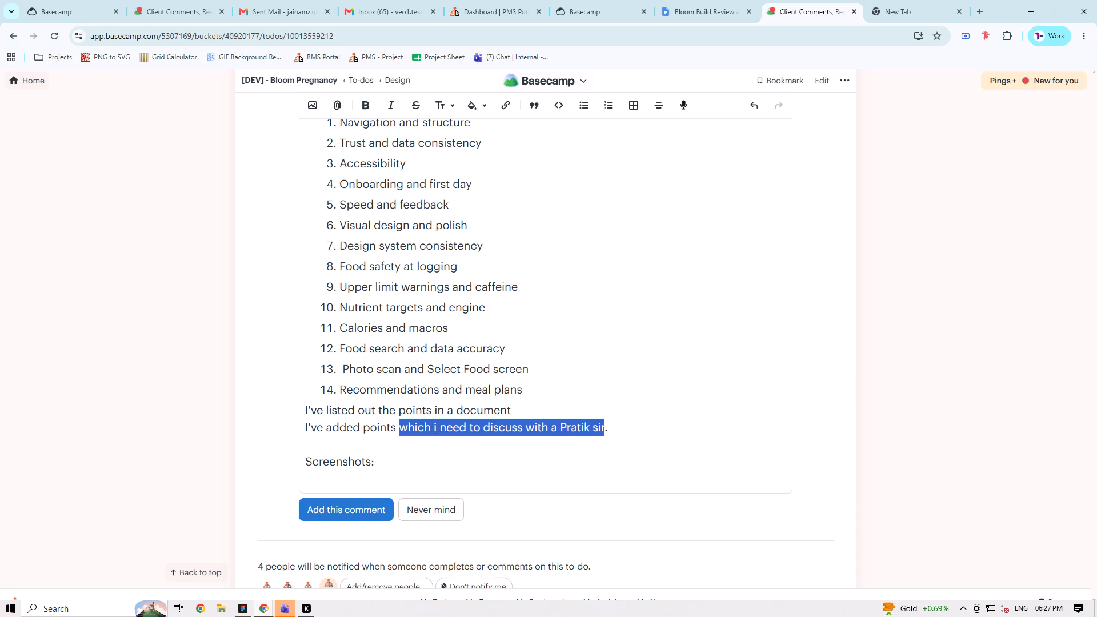
{"action": "key", "text": "ctrl+c"}
{"action": "key", "text": "ctrl+x"}
{"action": "left_click", "coordinate": [545, 407], "text": "ctrl"}
{"action": "key", "text": "ctrl+v"}
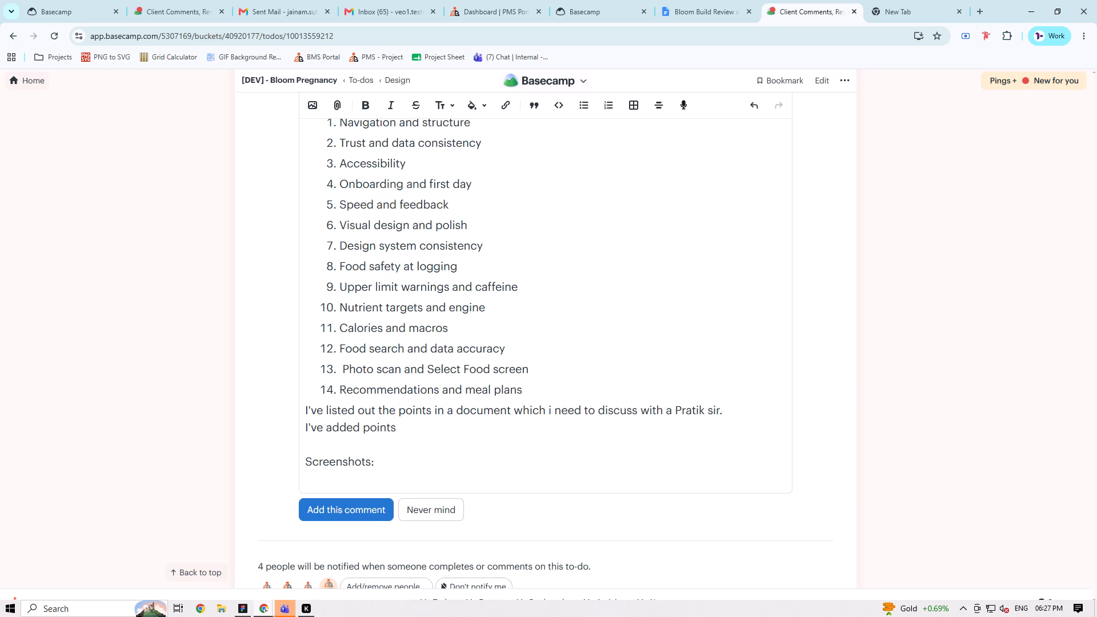
Delete the leftover "I've added points" text along with its line.
{"action": "left_click", "coordinate": [504, 431]}
{"action": "left_click_drag", "start_coordinate": [453, 432], "coordinate": [303, 434]}
{"action": "key", "text": "BackSpace"}
{"action": "key", "text": "BackSpace"}
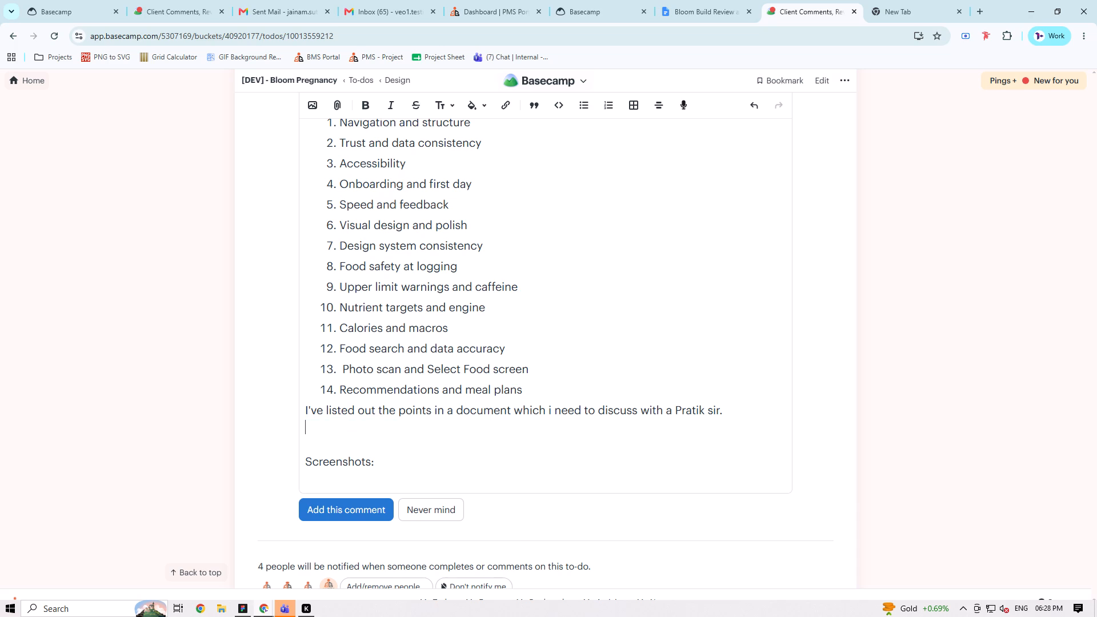
Insert "as a part of a short summary from the client's feedback" after "I've listed out the points".
{"action": "left_click", "coordinate": [435, 412]}
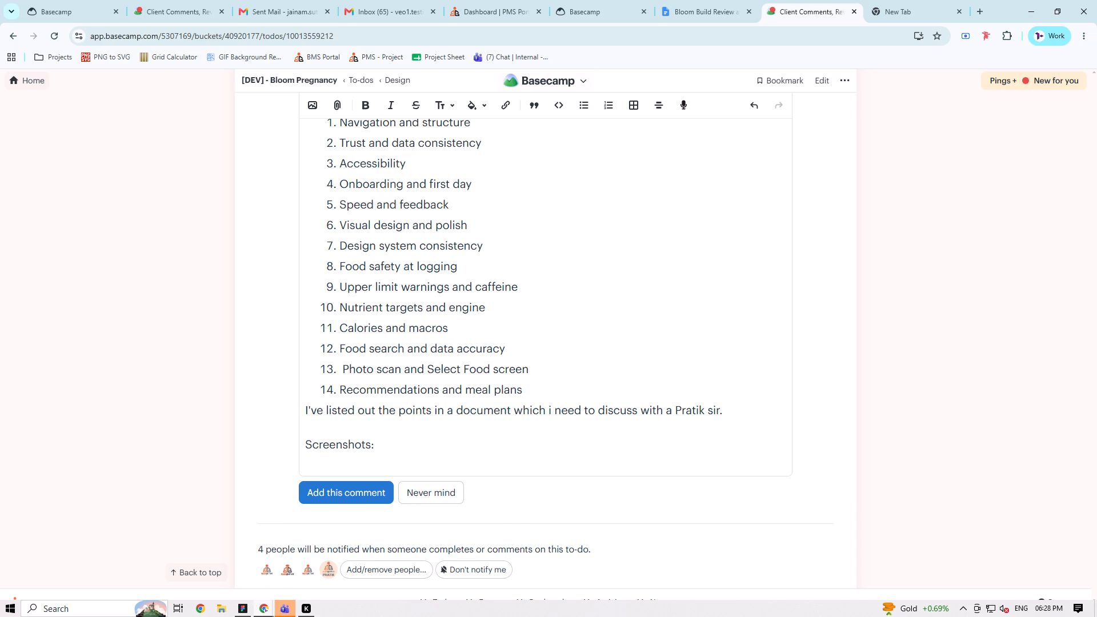
{"action": "type", "text": "as a part of a short summary"}
{"action": "key", "text": "space"}
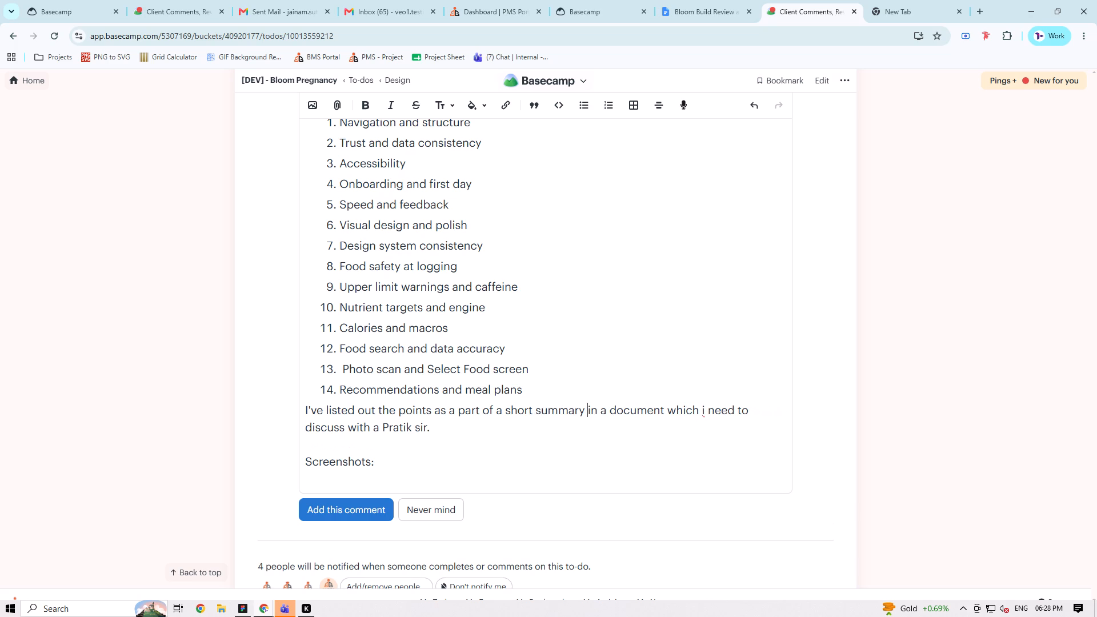
{"action": "type", "text": "of the"}
{"action": "key", "text": "BackSpace"}
{"action": "key", "text": "BackSpace"}
{"action": "key", "text": "BackSpace"}
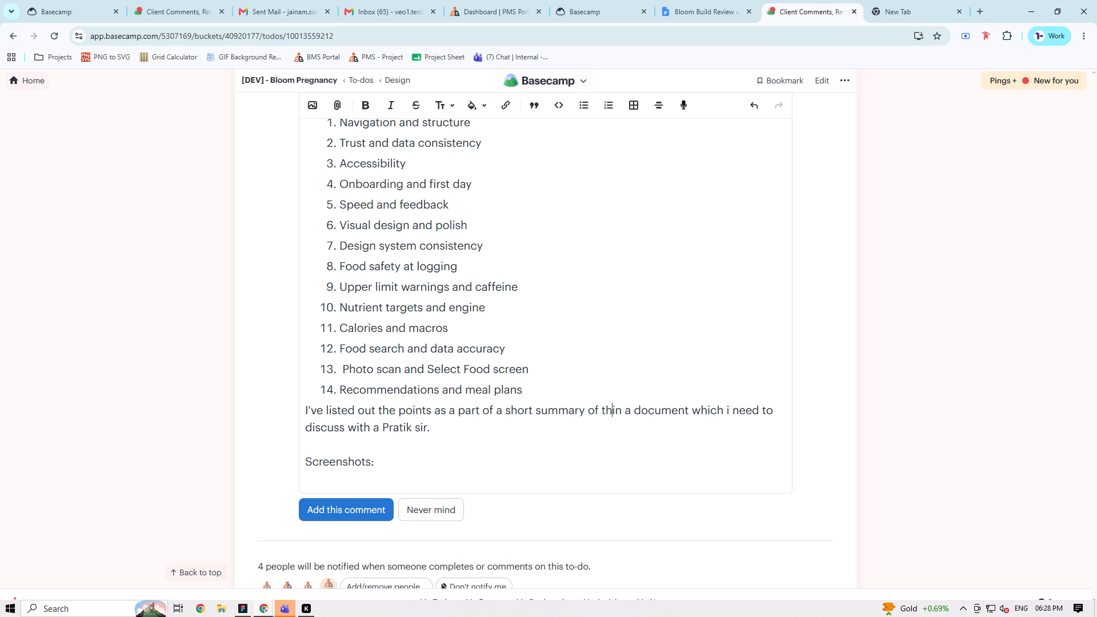
{"action": "key", "text": "BackSpace"}
{"action": "key", "text": "BackSpace"}
{"action": "key", "text": "BackSpace"}
{"action": "type", "text": "from thwe c"}
{"action": "key", "text": "BackSpace"}
{"action": "key", "text": "BackSpace"}
{"action": "key", "text": "BackSpace"}
{"action": "key", "text": "BackSpace"}
{"action": "type", "text": "e c"}
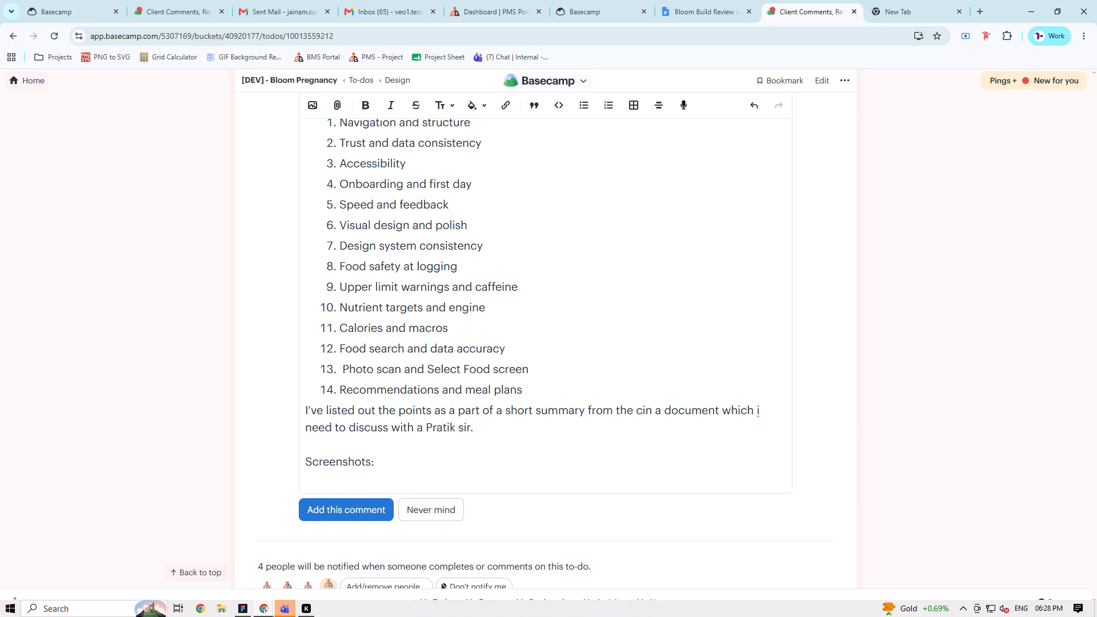
{"action": "type", "text": "lient"}
{"action": "type", "text": ";s f"}
{"action": "key", "text": "BackSpace"}
{"action": "key", "text": "BackSpace"}
{"action": "key", "text": "BackSpace"}
{"action": "key", "text": "BackSpace"}
{"action": "type", "text": "'s d"}
{"action": "key", "text": "BackSpace"}
{"action": "type", "text": "feedback"}
{"action": "key", "text": "space"}
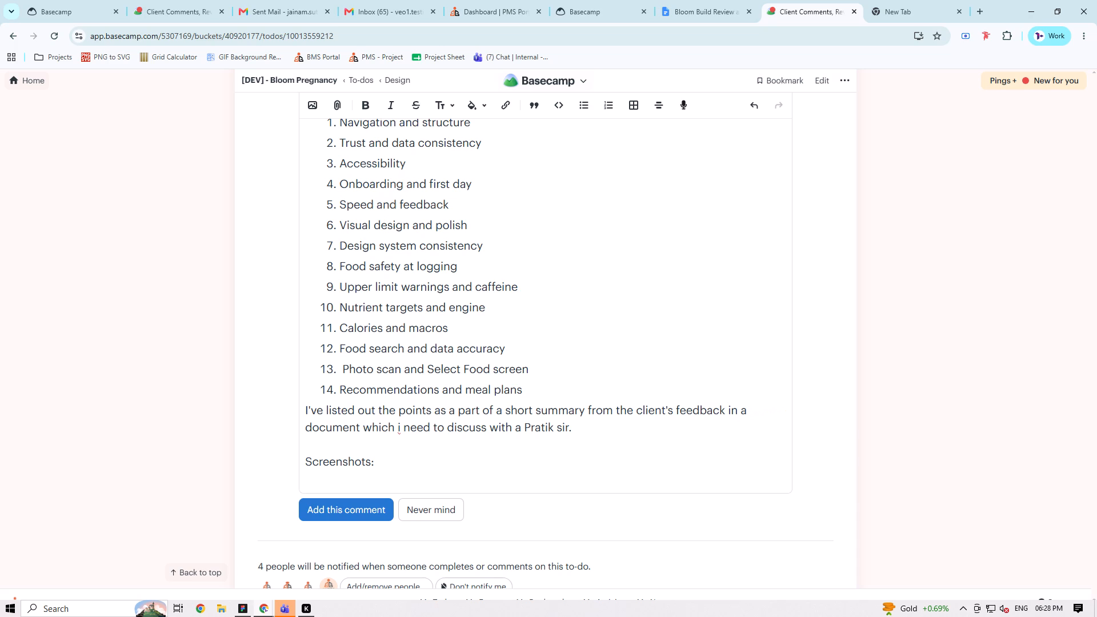
Remove "in a" so that the sentence reads "the client's feedback document".
{"action": "key", "text": "Delete"}
{"action": "key", "text": "Delete"}
{"action": "key", "text": "Delete"}
{"action": "key", "text": "Delete"}
{"action": "key", "text": "Delete"}
{"action": "key", "text": "Delete"}
{"action": "key", "text": "d"}
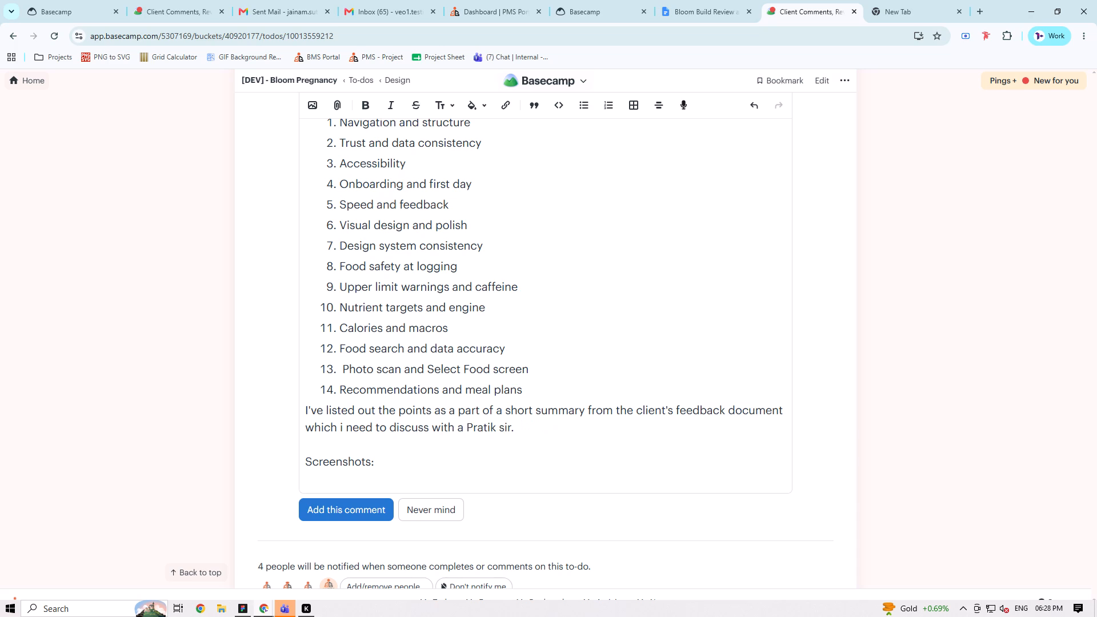
Remove the word "feedback" so that the closing sentence reads "from the client's document".
{"action": "key", "text": "Left"}
{"action": "key", "text": "BackSpace"}
{"action": "key", "text": "BackSpace"}
{"action": "key", "text": "BackSpace"}
{"action": "key", "text": "BackSpace"}
{"action": "key", "text": "BackSpace"}
{"action": "key", "text": "BackSpace"}
{"action": "key", "text": "BackSpace"}
{"action": "key", "text": "BackSpace"}
{"action": "key", "text": "BackSpace"}
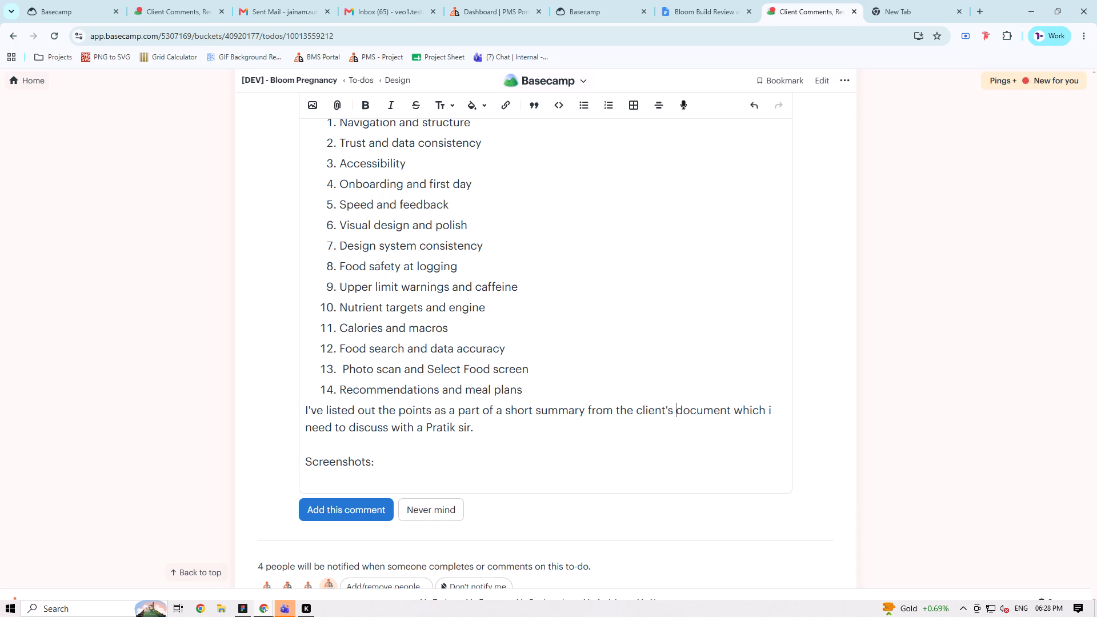
Replace the "Screenshots" heading at the end of the comment draft with "References".
{"action": "left_click", "coordinate": [430, 474]}
{"action": "double_click", "coordinate": [338, 452]}
{"action": "double_click", "coordinate": [341, 467]}
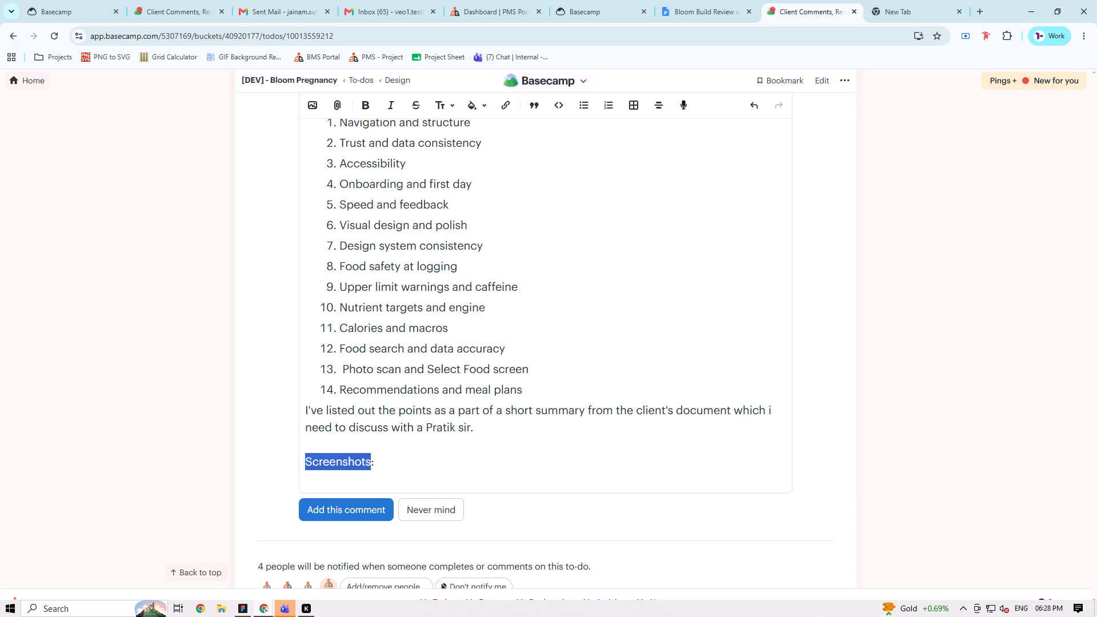
{"action": "type", "text": "References"}
Create a new blank Google Docs document in the empty browser tab.
{"action": "left_click", "coordinate": [910, 6]}
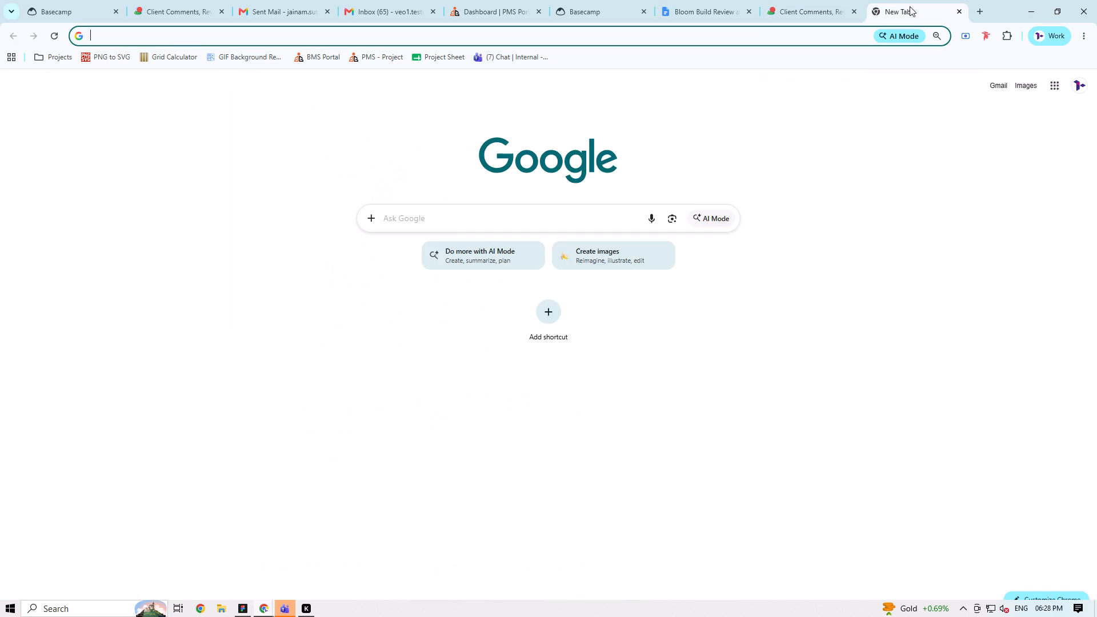
{"action": "type", "text": "dosc"}
{"action": "key", "text": "BackSpace"}
{"action": "key", "text": "BackSpace"}
{"action": "type", "text": "cs"}
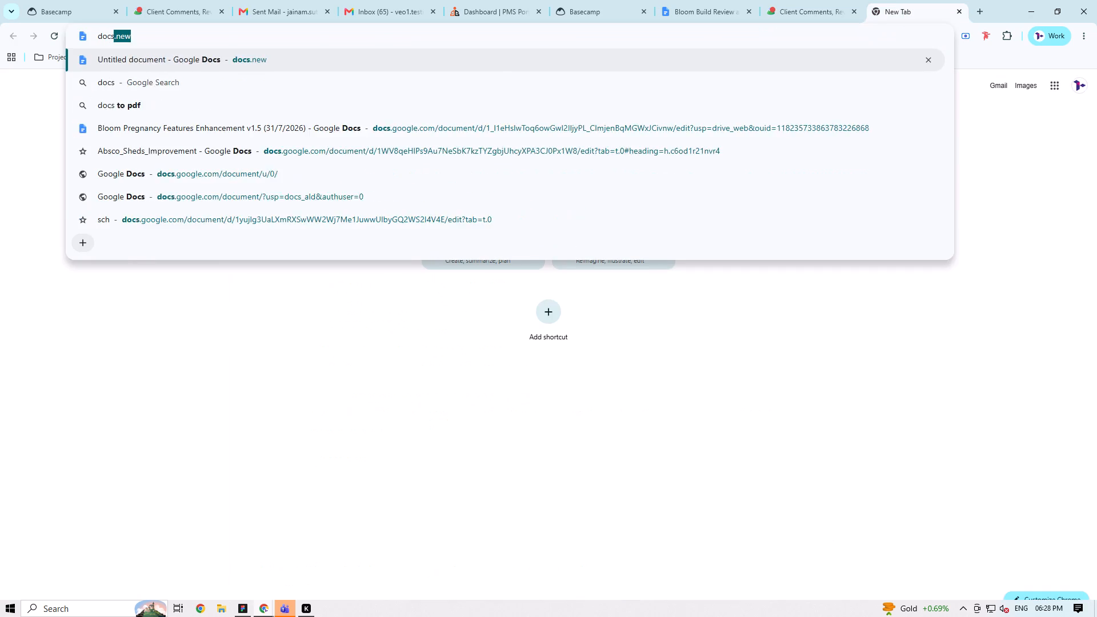
{"action": "key", "text": "Return"}
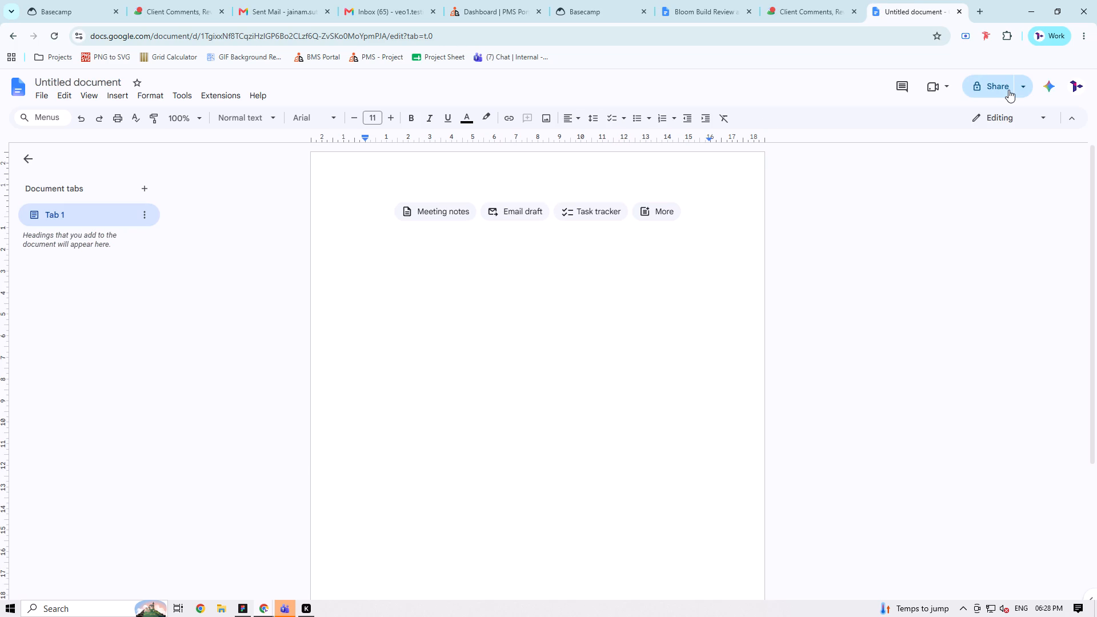
Start sharing the new document and name it "Bloom - Feature Enhancements - 28 Oct 2026".
{"action": "left_click", "coordinate": [979, 87]}
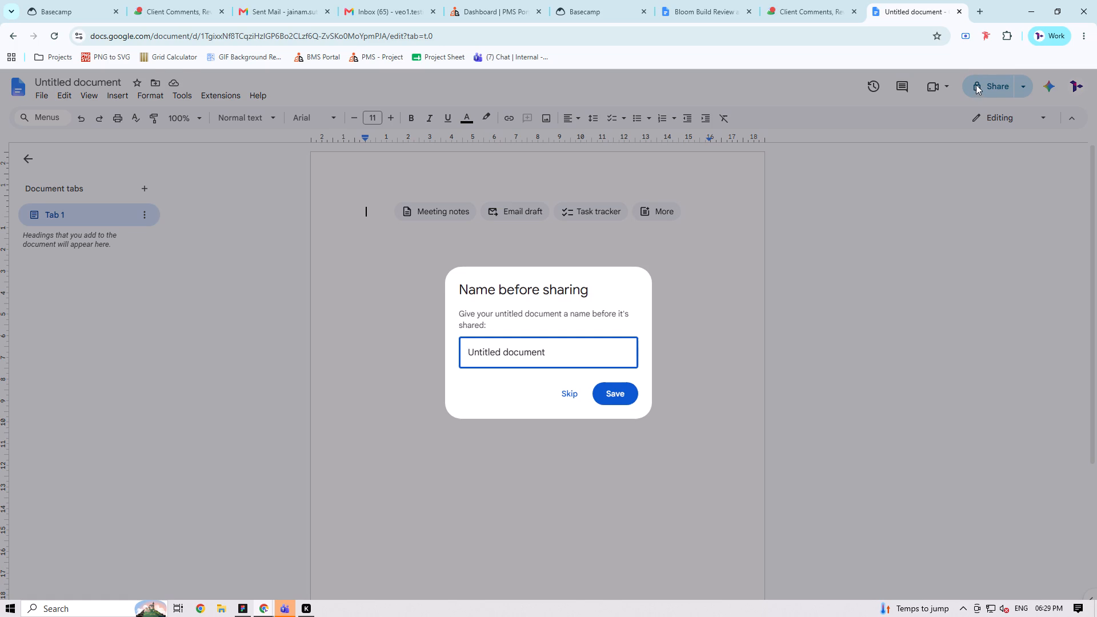
{"action": "left_click", "coordinate": [559, 355]}
{"action": "key", "text": "ctrl+a"}
{"action": "type", "text": "Doc"}
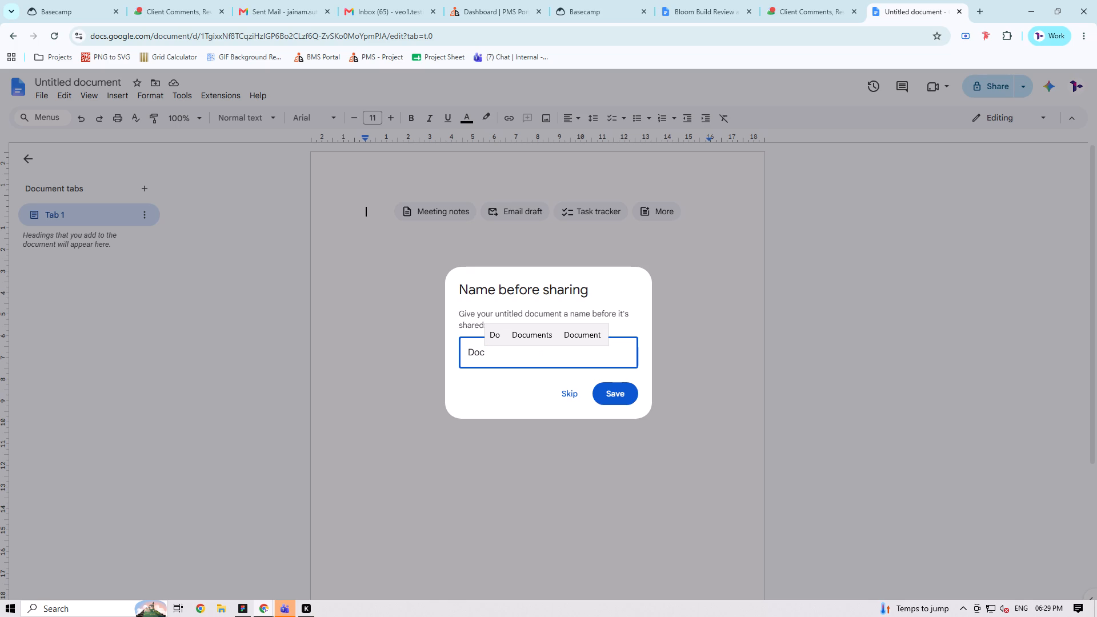
{"action": "key", "text": "ctrl+a"}
{"action": "type", "text": "Bloom"}
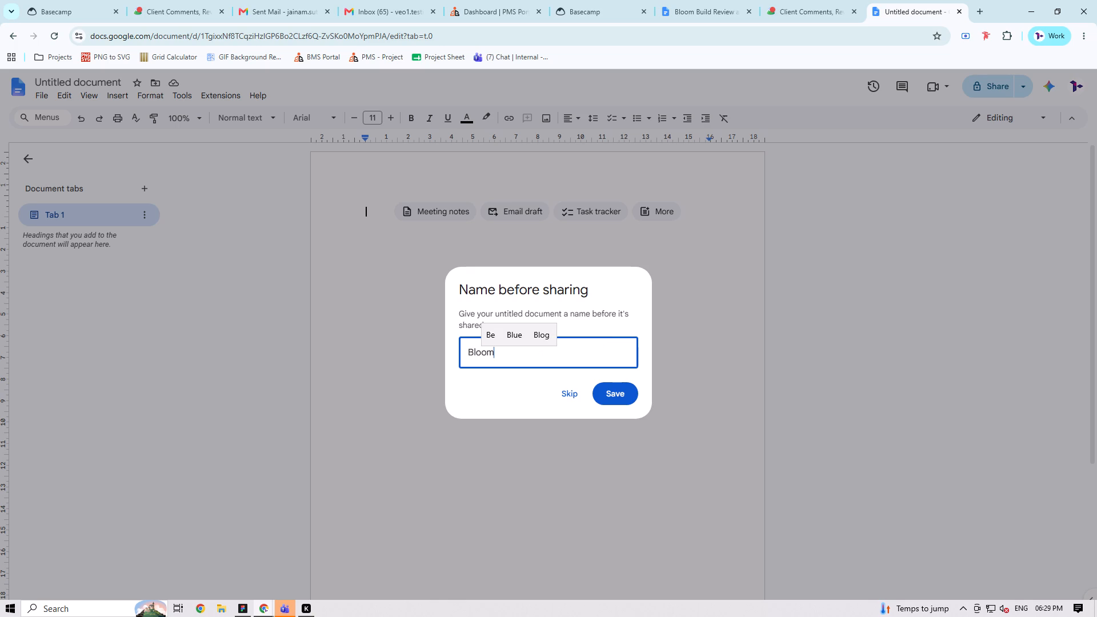
{"action": "key", "text": "space"}
{"action": "type", "text": "-"}
{"action": "key", "text": "space"}
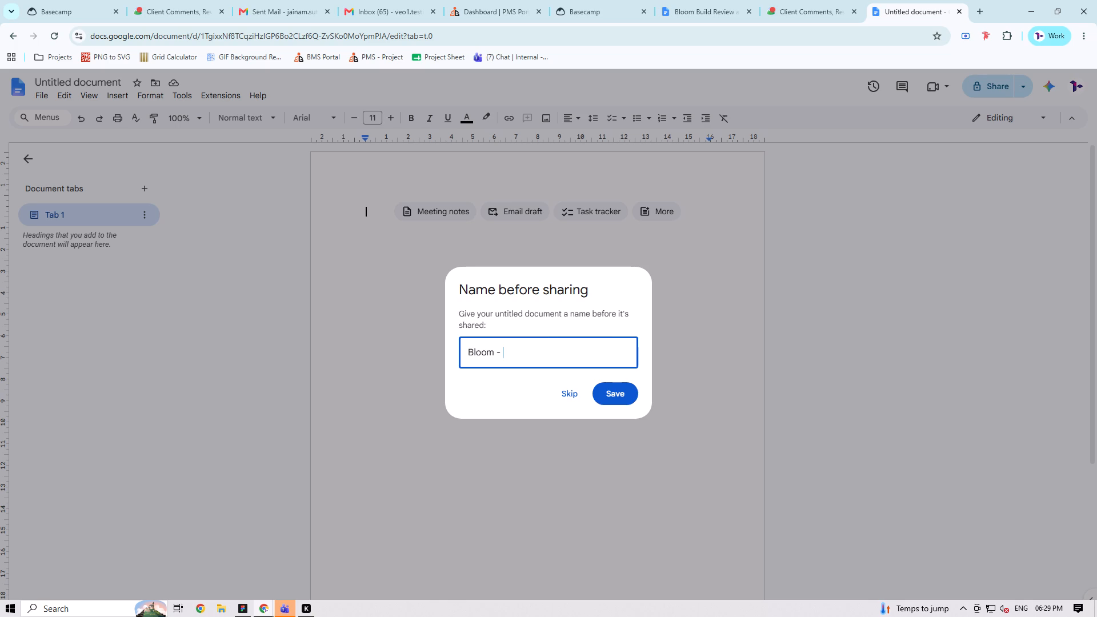
{"action": "type", "text": "Featuree"}
{"action": "key", "text": "BackSpace"}
{"action": "key", "text": "space"}
{"action": "type", "text": "Enhac"}
{"action": "key", "text": "BackSpace"}
{"action": "type", "text": "nce"}
{"action": "key", "text": "space"}
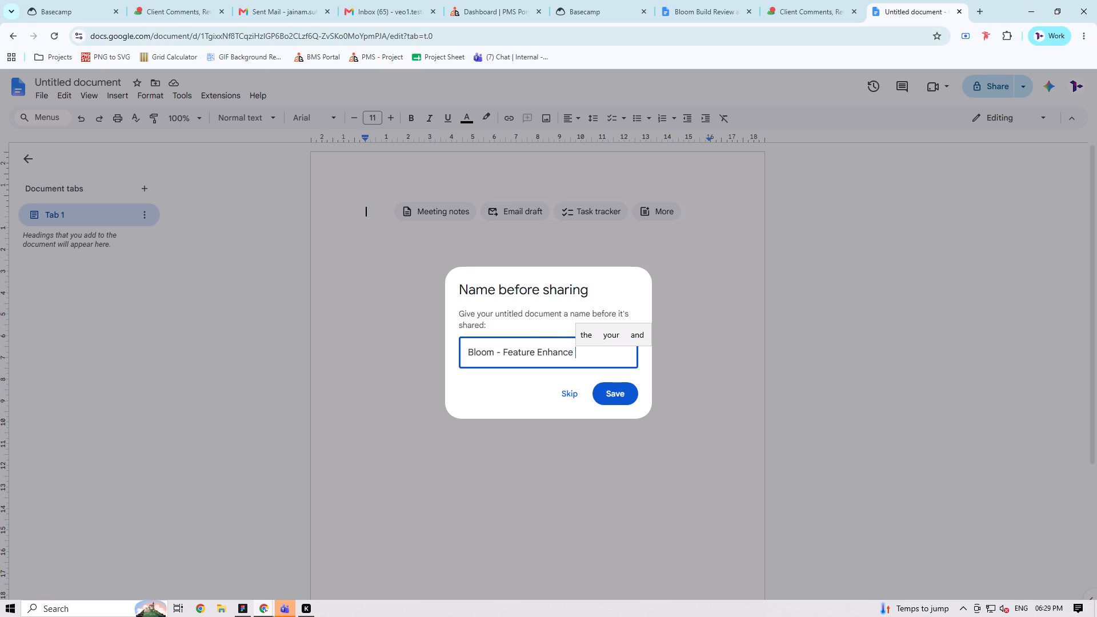
{"action": "key", "text": "BackSpace"}
{"action": "type", "text": "ment Document"}
{"action": "key", "text": "BackSpace"}
{"action": "key", "text": "BackSpace"}
{"action": "key", "text": "BackSpace"}
{"action": "key", "text": "BackSpace"}
{"action": "key", "text": "BackSpace"}
{"action": "key", "text": "BackSpace"}
{"action": "key", "text": "BackSpace"}
{"action": "key", "text": "BackSpace"}
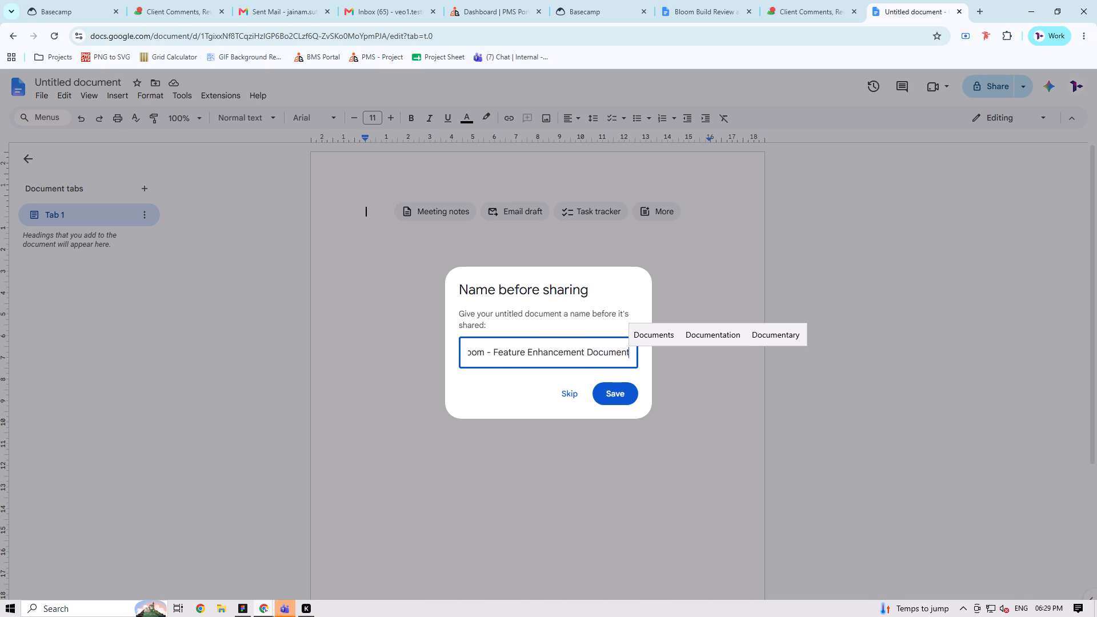
{"action": "key", "text": "BackSpace"}
{"action": "type", "text": "s -"}
{"action": "key", "text": "space"}
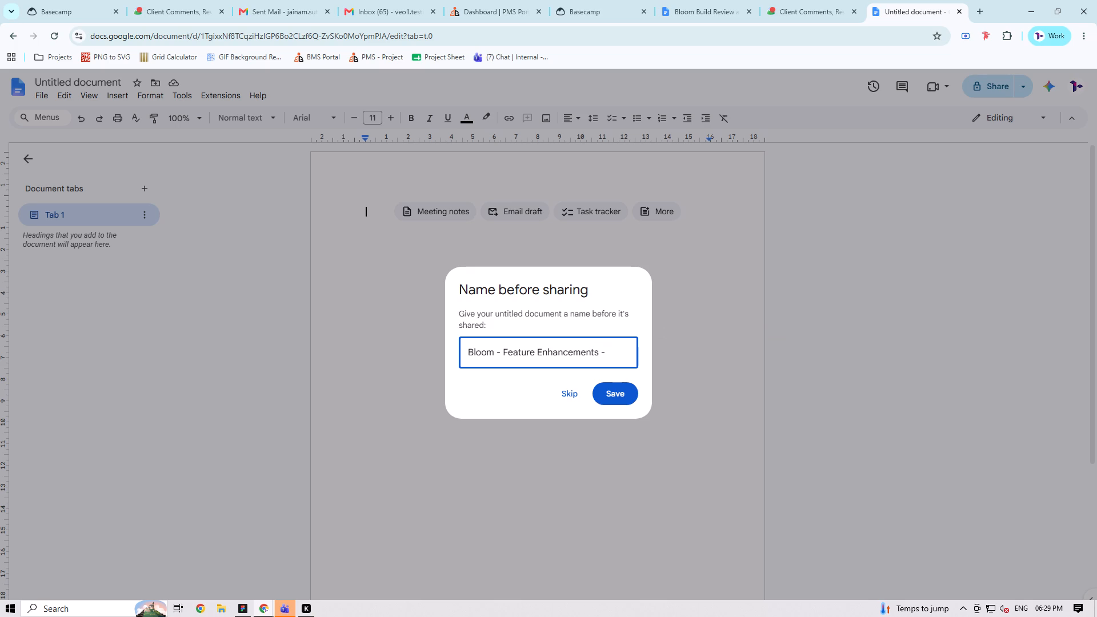
{"action": "type", "text": "28 Oct 2026"}
{"action": "key", "text": "Return"}
{"action": "left_click", "coordinate": [614, 402]}
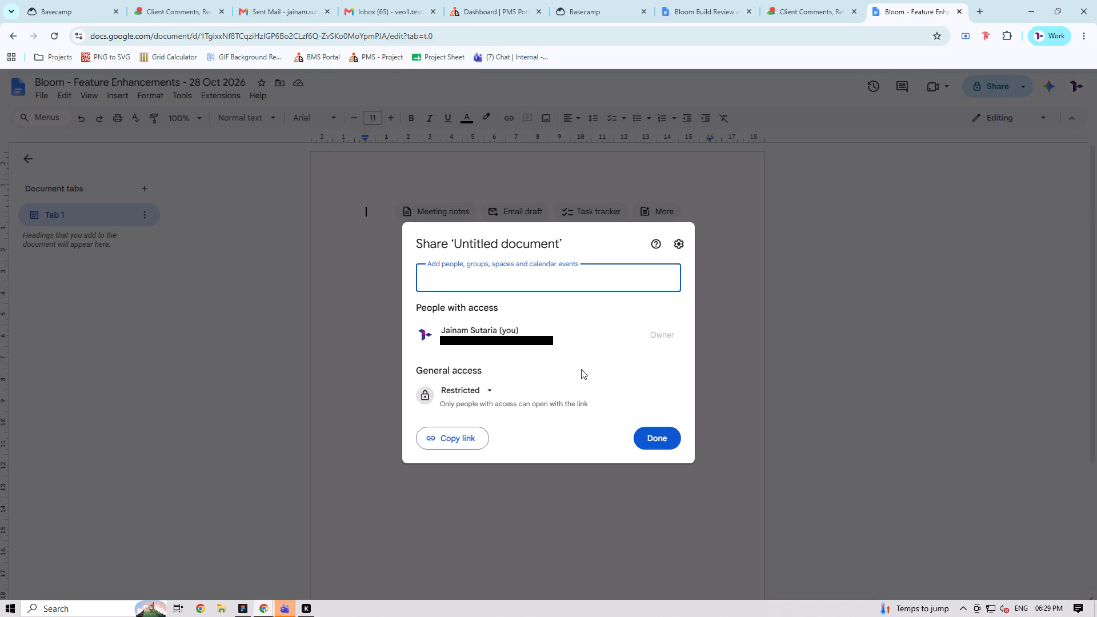
Set the document's general access to "Anyone with the link" and copy its sharing link.
{"action": "left_click", "coordinate": [491, 389]}
{"action": "left_click", "coordinate": [547, 484]}
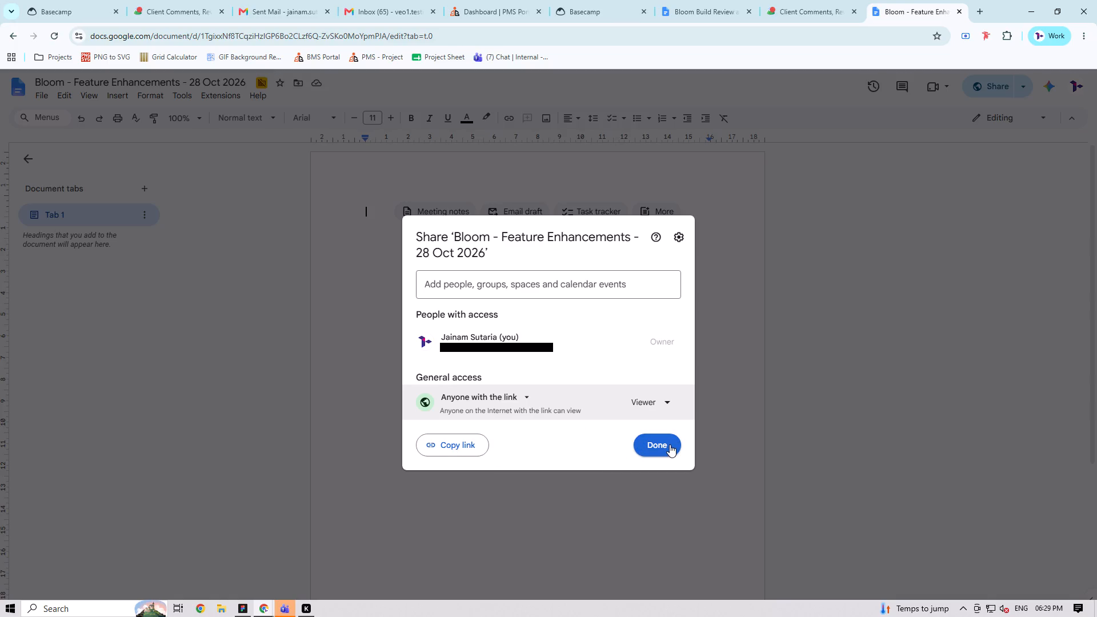
{"action": "left_click", "coordinate": [470, 445]}
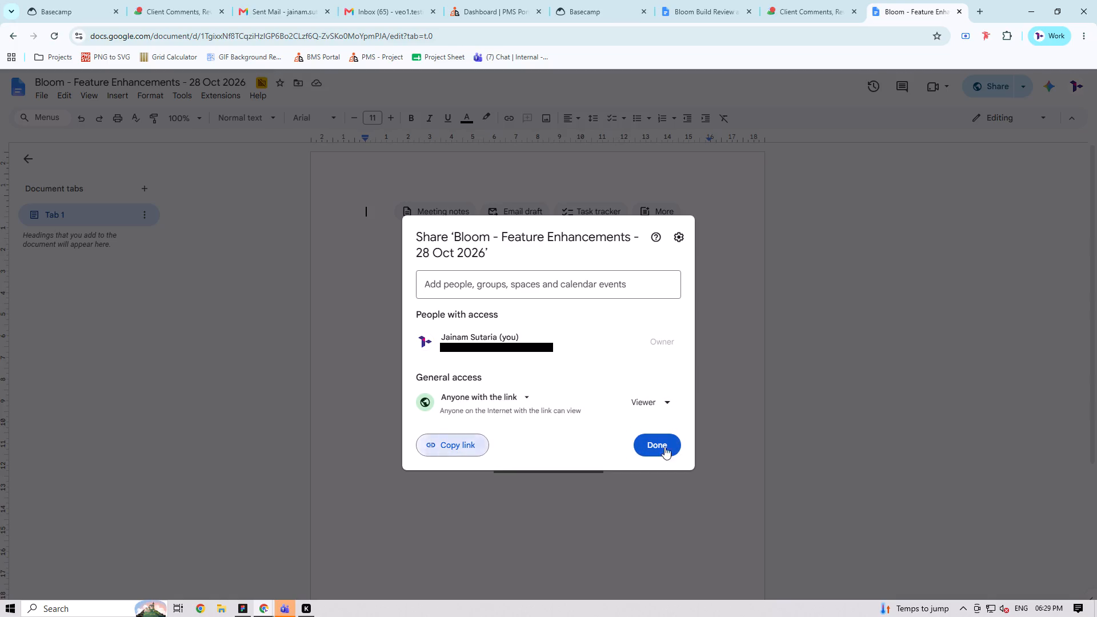
{"action": "left_click", "coordinate": [655, 449]}
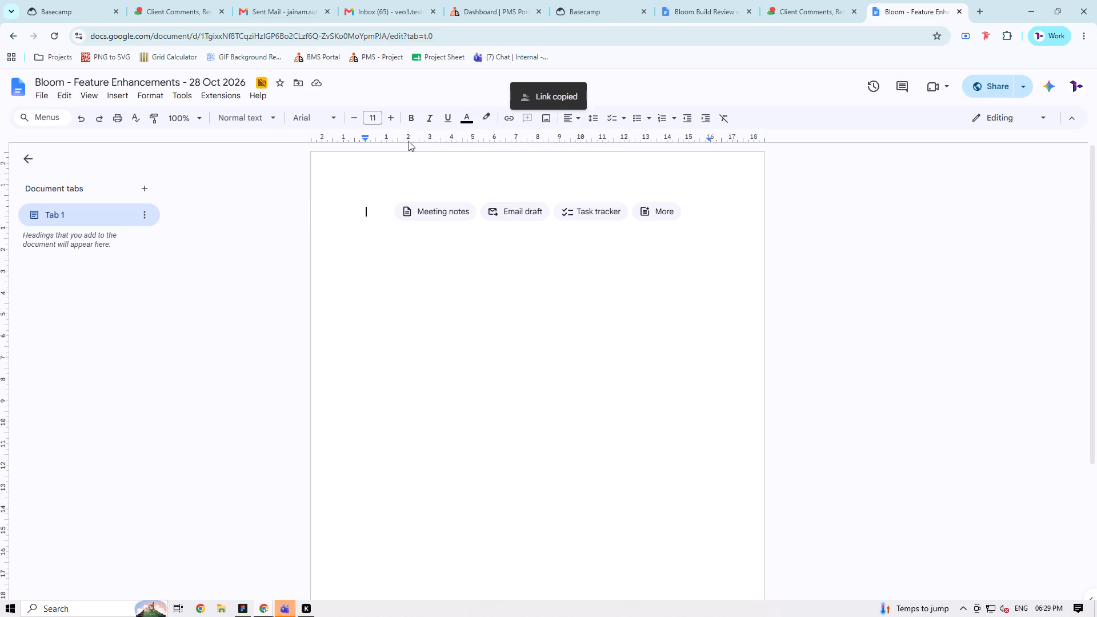
Return to the Basecamp comment draft and paste the document link on the line below "References:".
{"action": "left_click", "coordinate": [872, 0]}
{"action": "left_click", "coordinate": [826, 0]}
{"action": "left_click", "coordinate": [387, 478]}
{"action": "key", "text": "ctrl+v"}
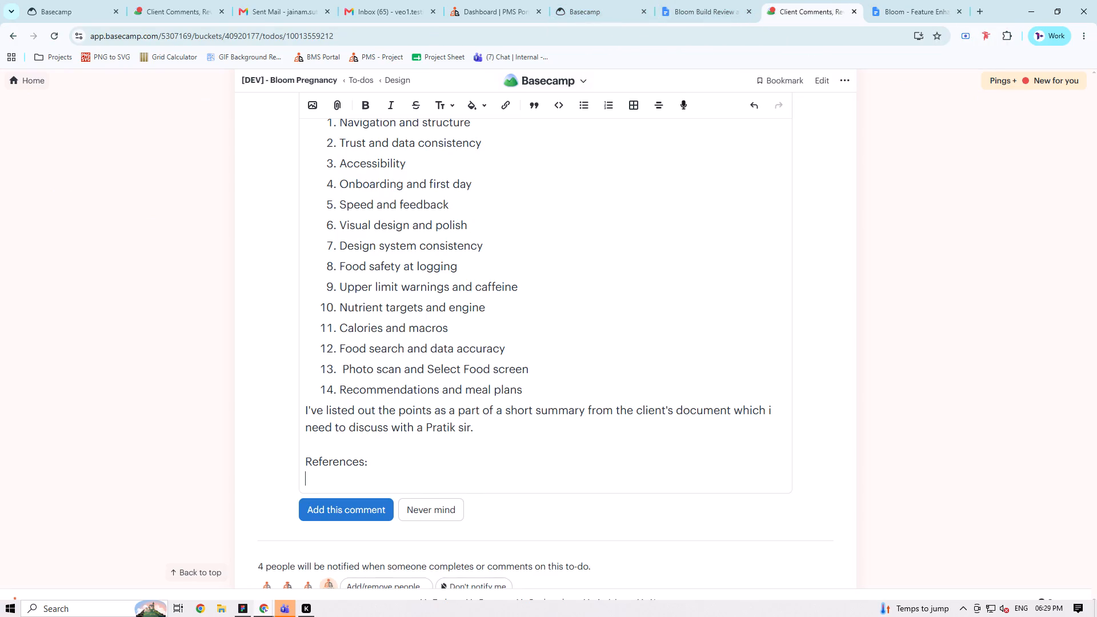
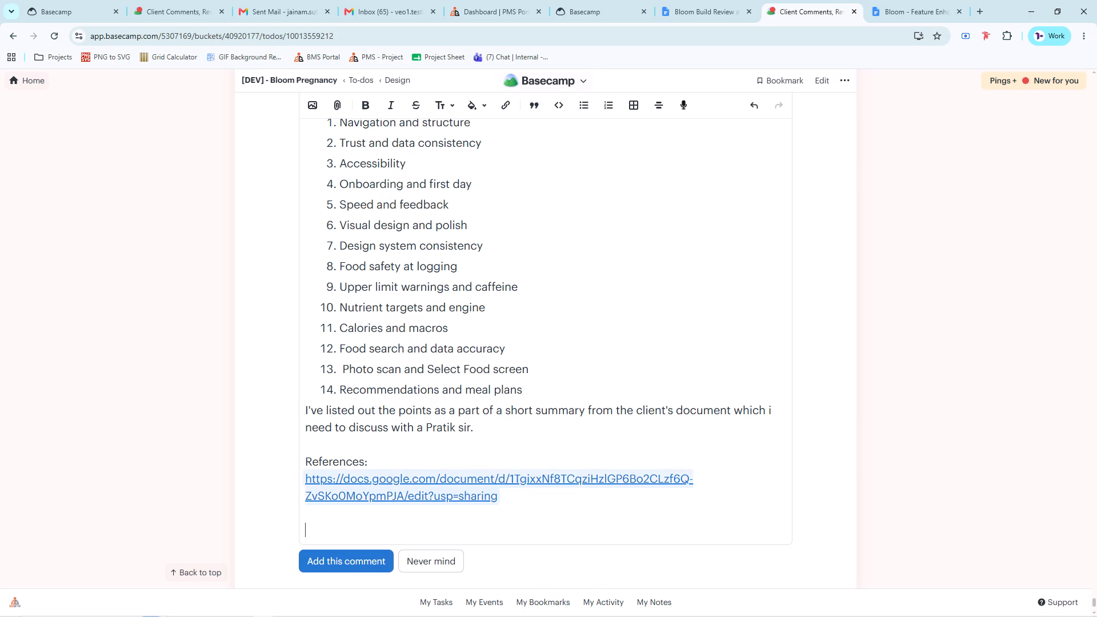
Remove the extra blank line below the document link in the comment draft.
{"action": "key", "text": "ctrl+z"}
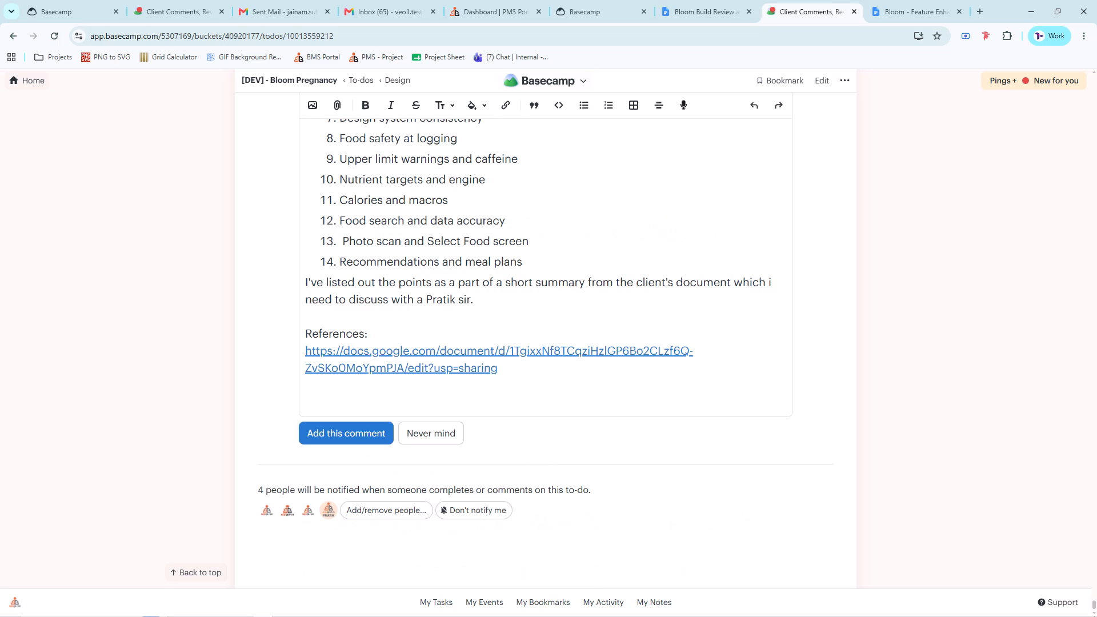
{"action": "key", "text": "BackSpace"}
Paste the copied summary points into the blank "Bloom - Feature Enhancements - 28 Oct 2026" document and remove the empty space at its end.
{"action": "left_click", "coordinate": [931, 0]}
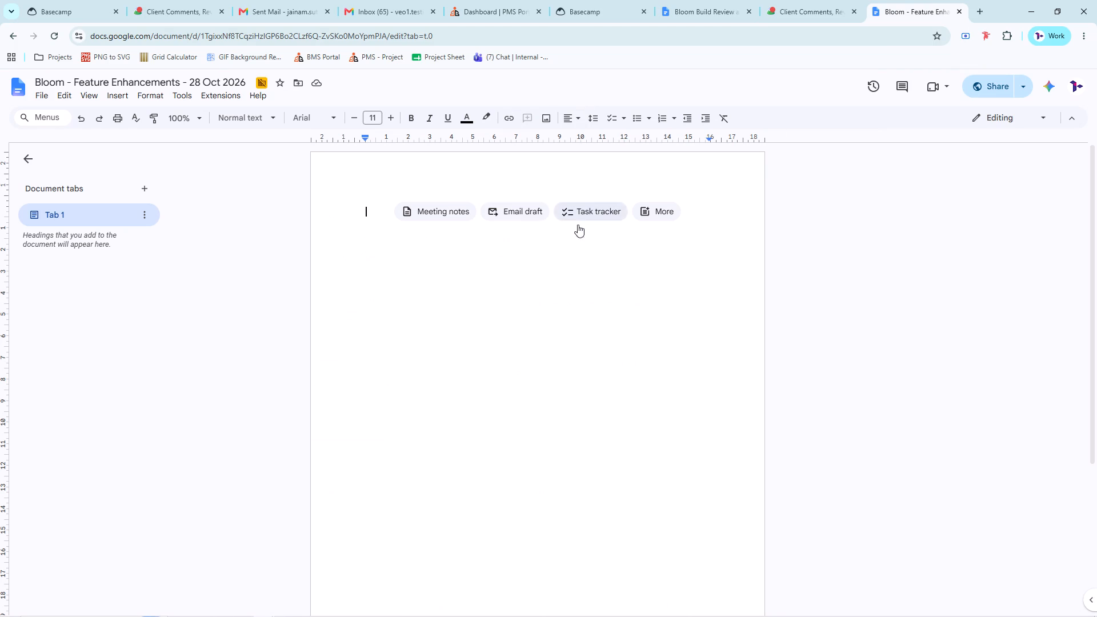
{"action": "key", "text": "ctrl+v"}
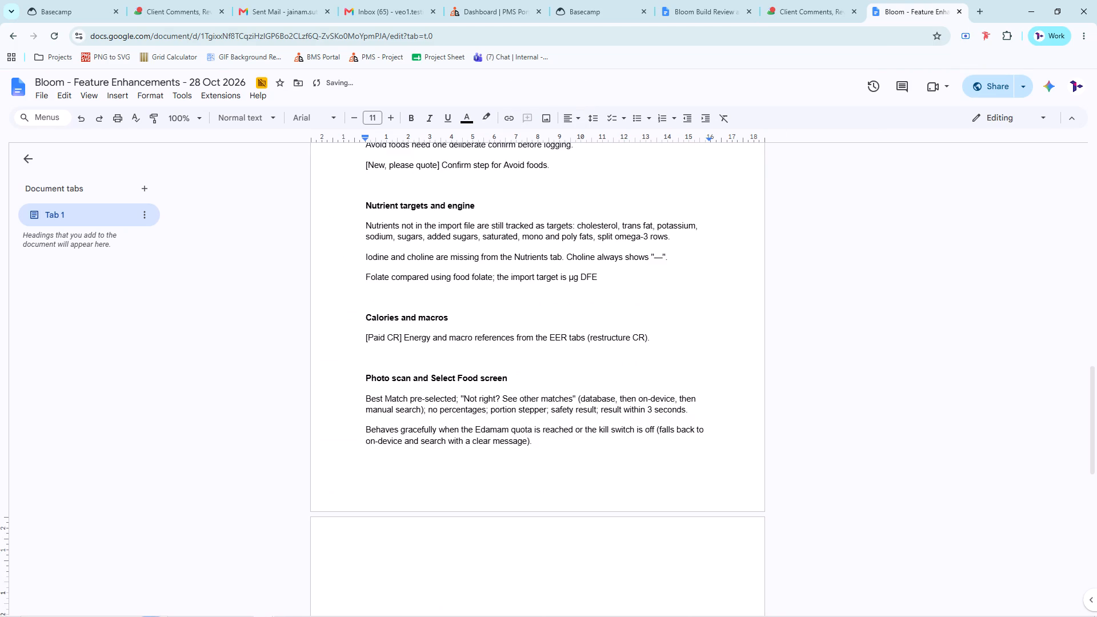
{"action": "scroll", "coordinate": [521, 420], "scroll_direction": "down", "scroll_amount": 6}
{"action": "scroll", "coordinate": [520, 420], "scroll_direction": "up", "scroll_amount": 6}
{"action": "key", "text": "BackSpace"}
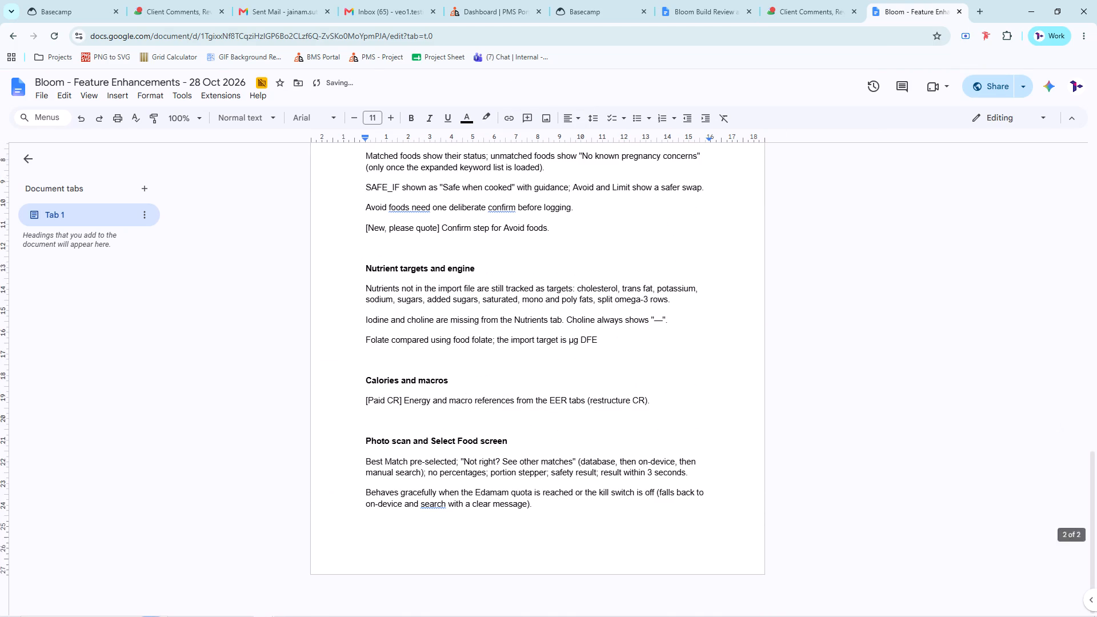
Review the pasted summary sections in the document, from the core loop heading to the nutrient targets section.
{"action": "scroll", "coordinate": [522, 418], "scroll_direction": "up", "scroll_amount": 20}
{"action": "scroll", "coordinate": [522, 418], "scroll_direction": "up", "scroll_amount": 10}
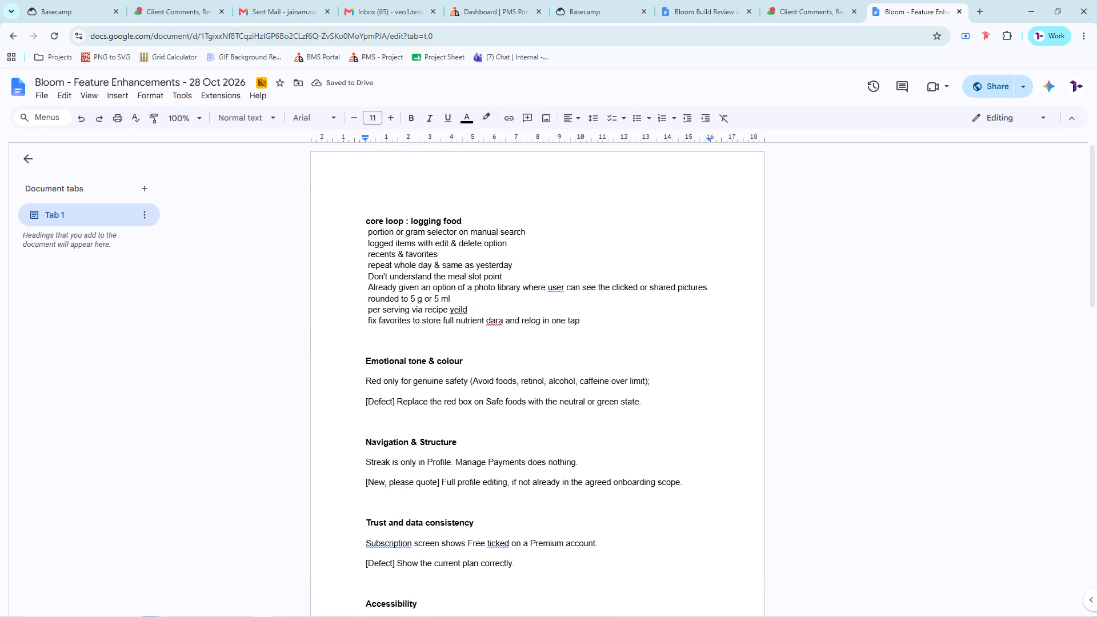
{"action": "scroll", "coordinate": [482, 303], "scroll_direction": "down", "scroll_amount": 3}
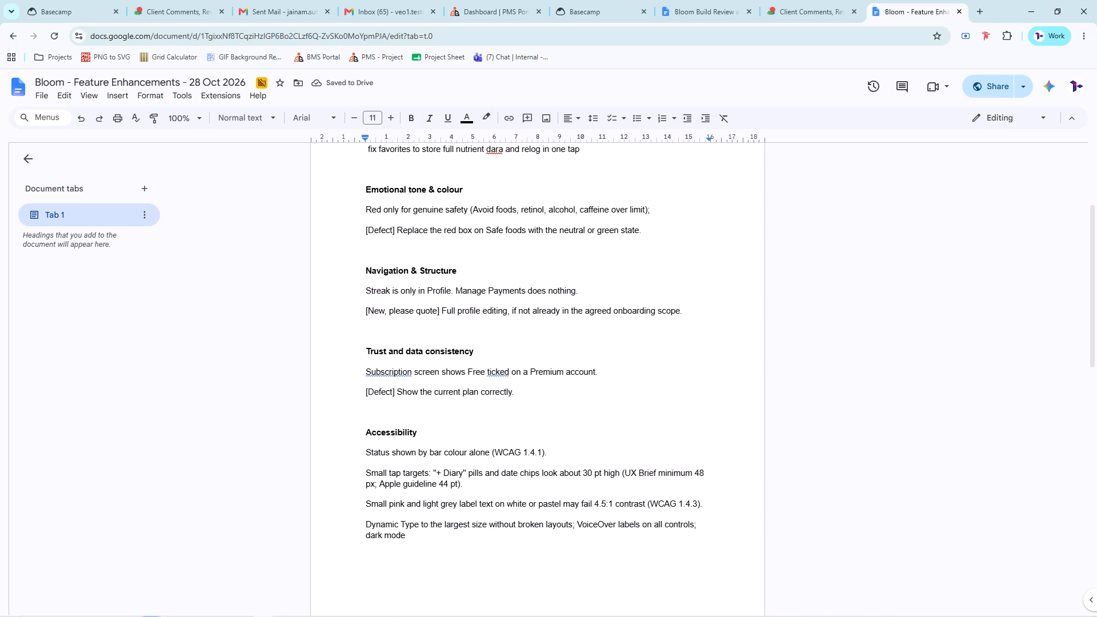
{"action": "left_click", "coordinate": [398, 201]}
{"action": "scroll", "coordinate": [434, 358], "scroll_direction": "down", "scroll_amount": 3}
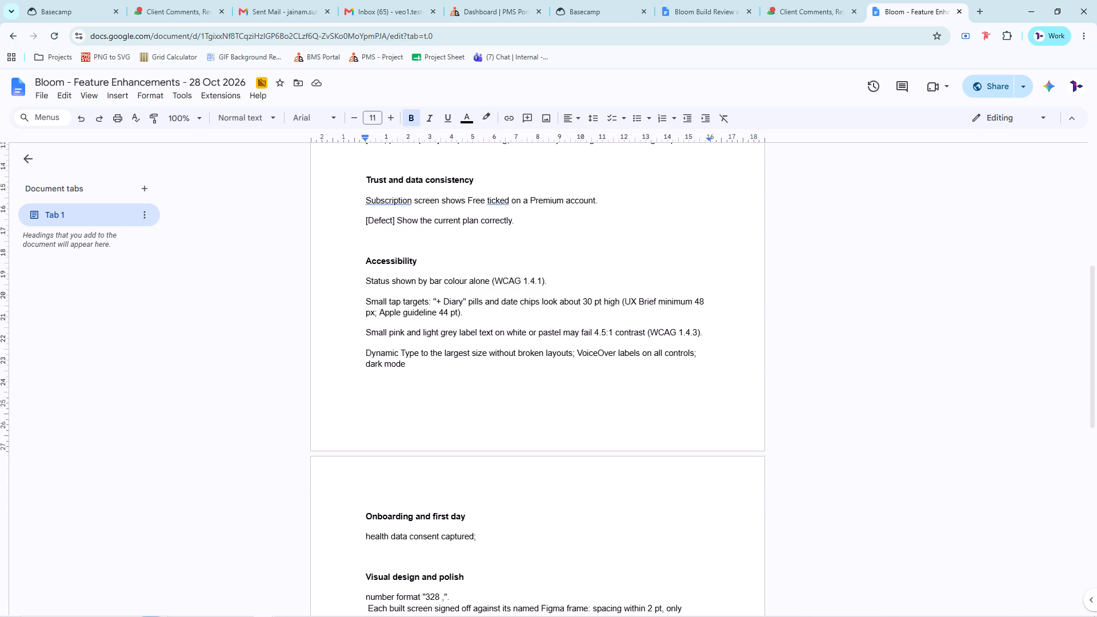
{"action": "scroll", "coordinate": [434, 358], "scroll_direction": "down", "scroll_amount": 5}
{"action": "scroll", "coordinate": [409, 312], "scroll_direction": "down", "scroll_amount": 4}
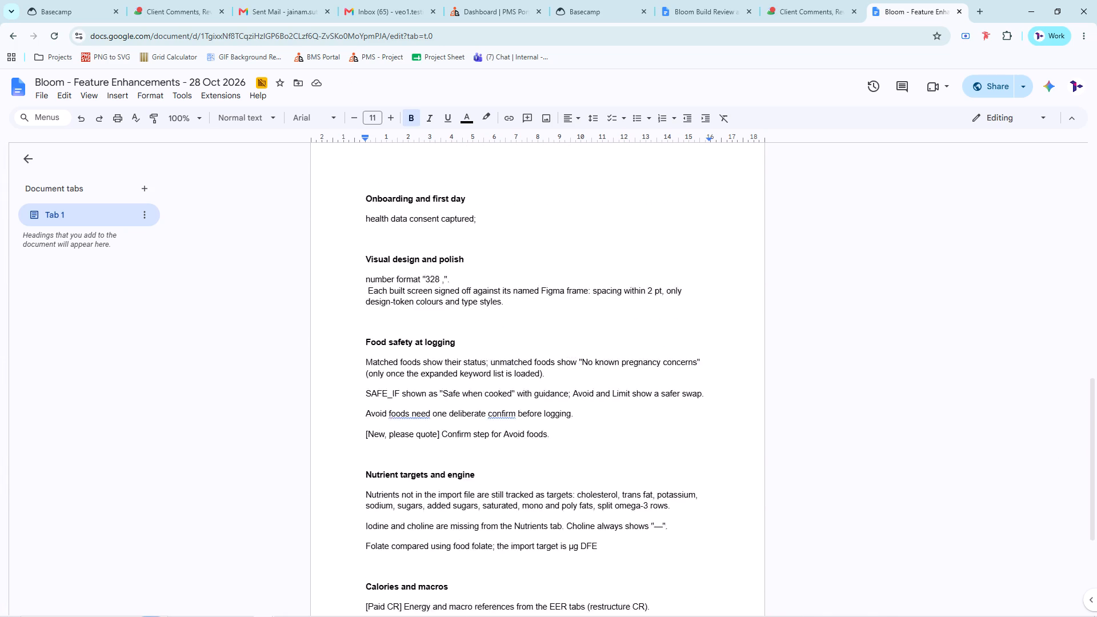
{"action": "scroll", "coordinate": [415, 320], "scroll_direction": "up", "scroll_amount": 5}
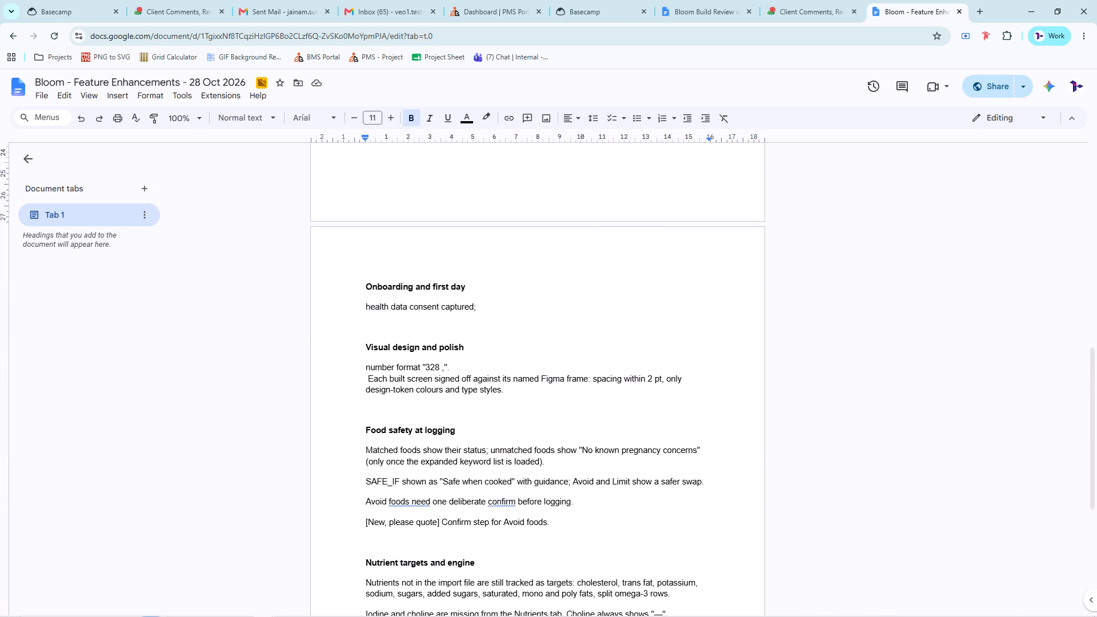
Return to the Basecamp to-do and post the drafted work update comment.
{"action": "left_click", "coordinate": [803, 0]}
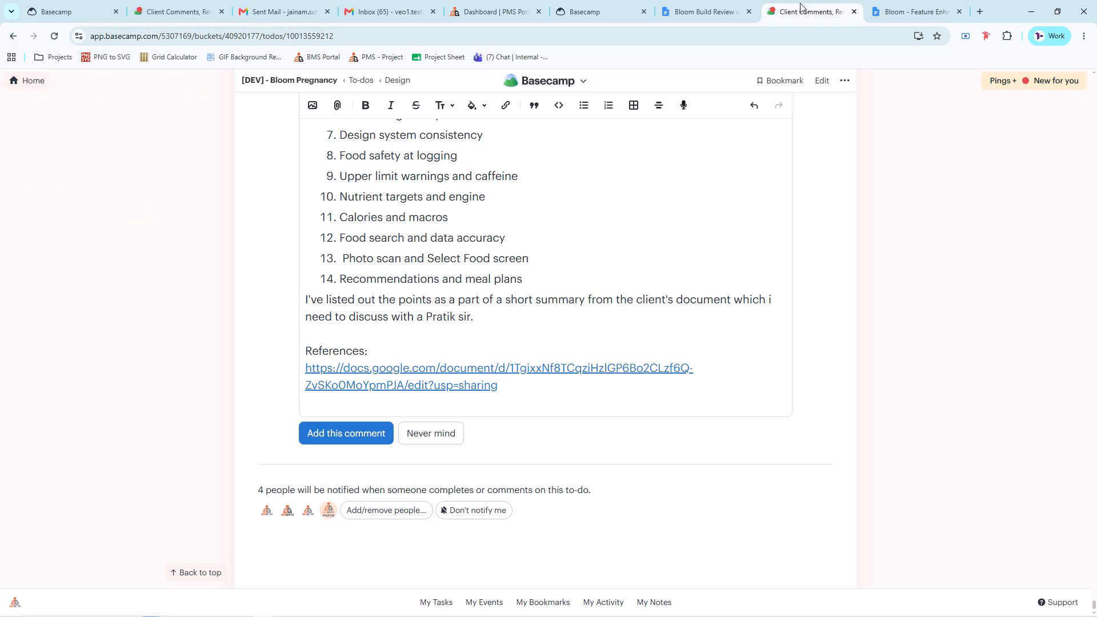
{"action": "left_click", "coordinate": [355, 440]}
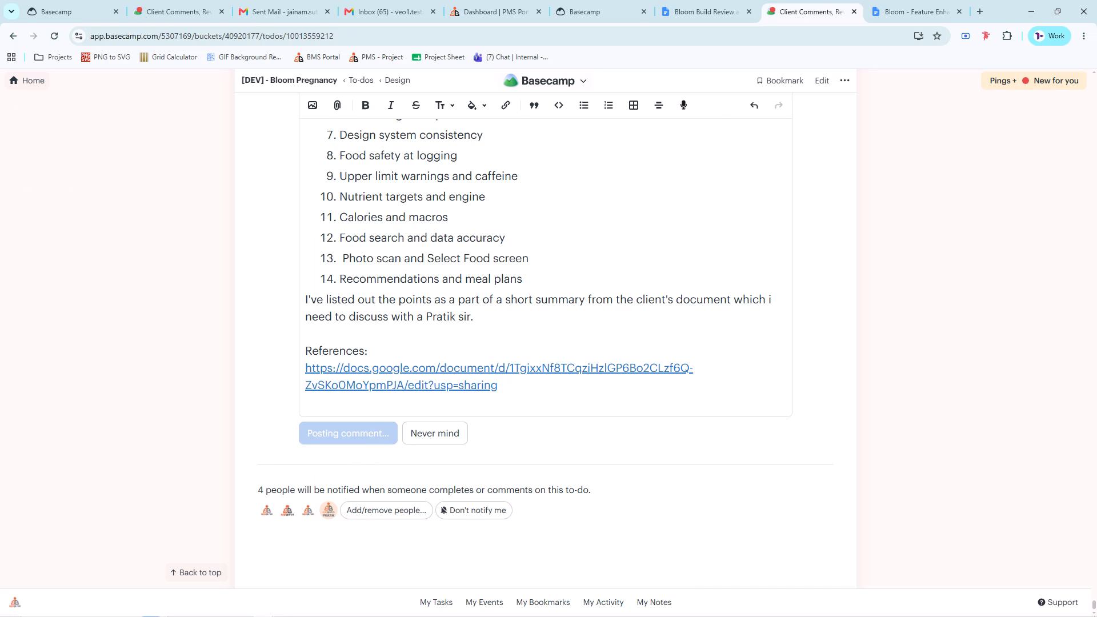
Open the posted comment for editing and turn the "I've listed out the points" sentence into a bullet point.
{"action": "scroll", "coordinate": [567, 386], "scroll_direction": "up", "scroll_amount": 4}
{"action": "scroll", "coordinate": [703, 338], "scroll_direction": "up", "scroll_amount": 4}
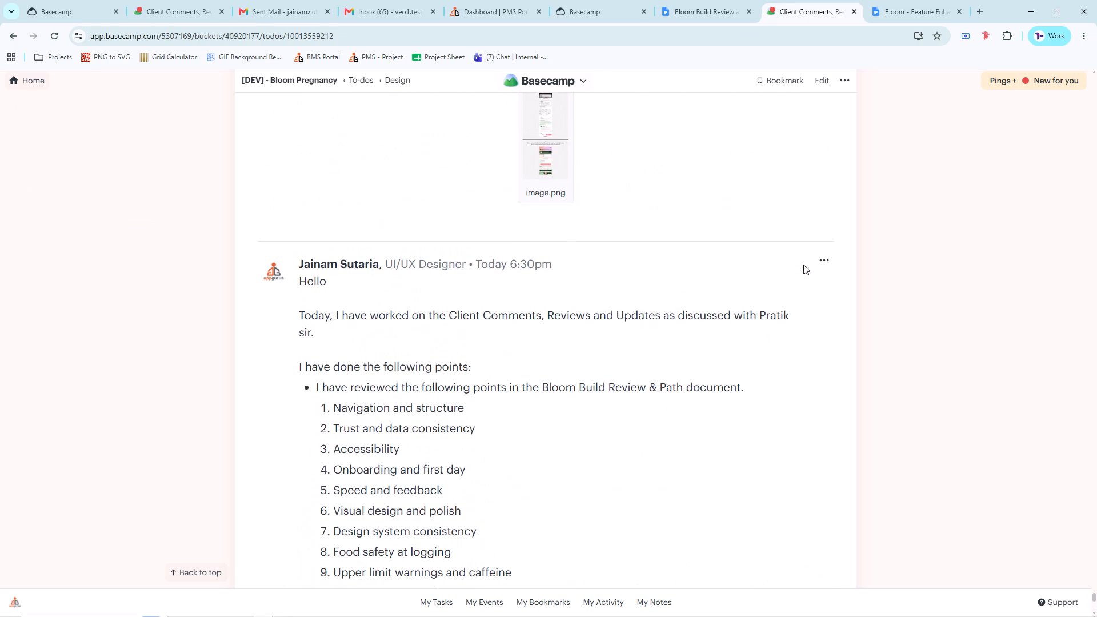
{"action": "left_click", "coordinate": [817, 254]}
{"action": "left_click", "coordinate": [791, 284]}
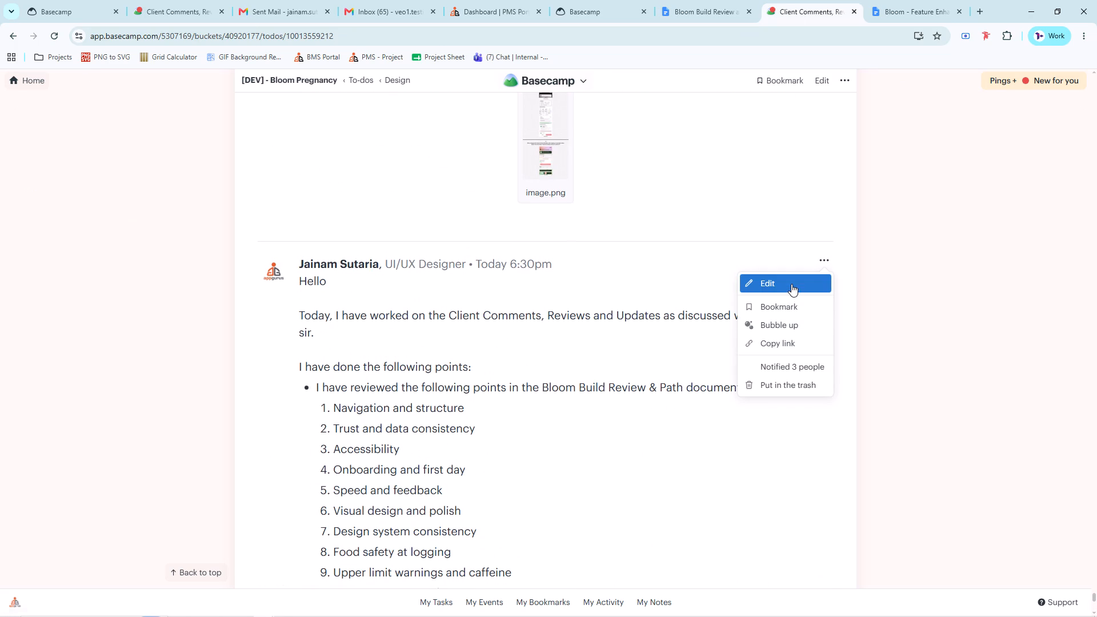
{"action": "scroll", "coordinate": [456, 390], "scroll_direction": "up", "scroll_amount": 5}
{"action": "scroll", "coordinate": [456, 390], "scroll_direction": "down", "scroll_amount": 5}
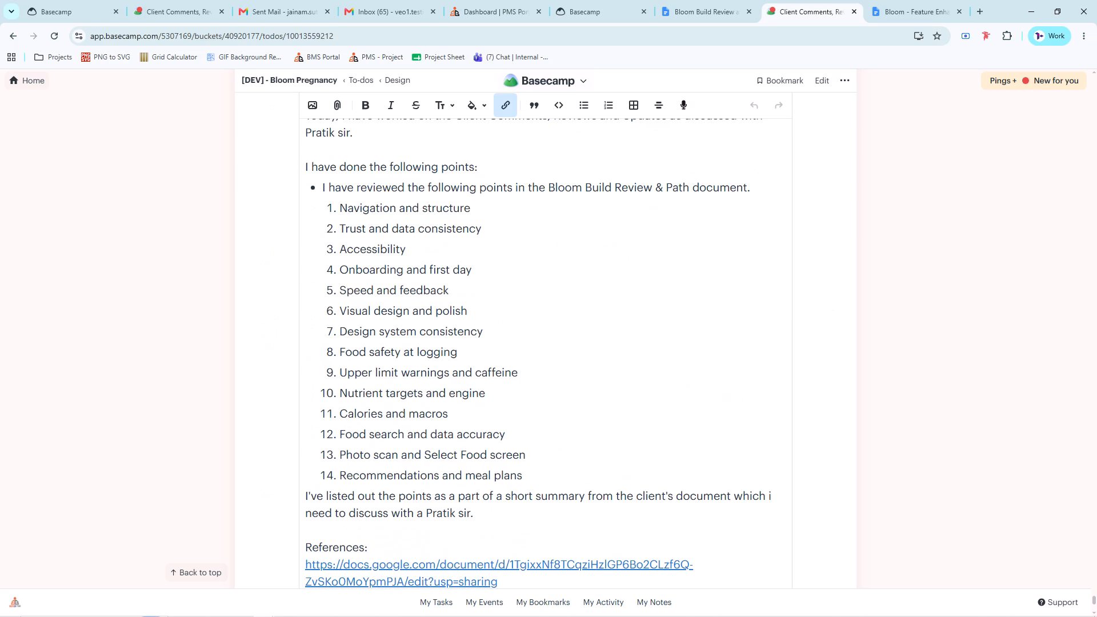
{"action": "left_click_drag", "start_coordinate": [509, 515], "coordinate": [269, 493]}
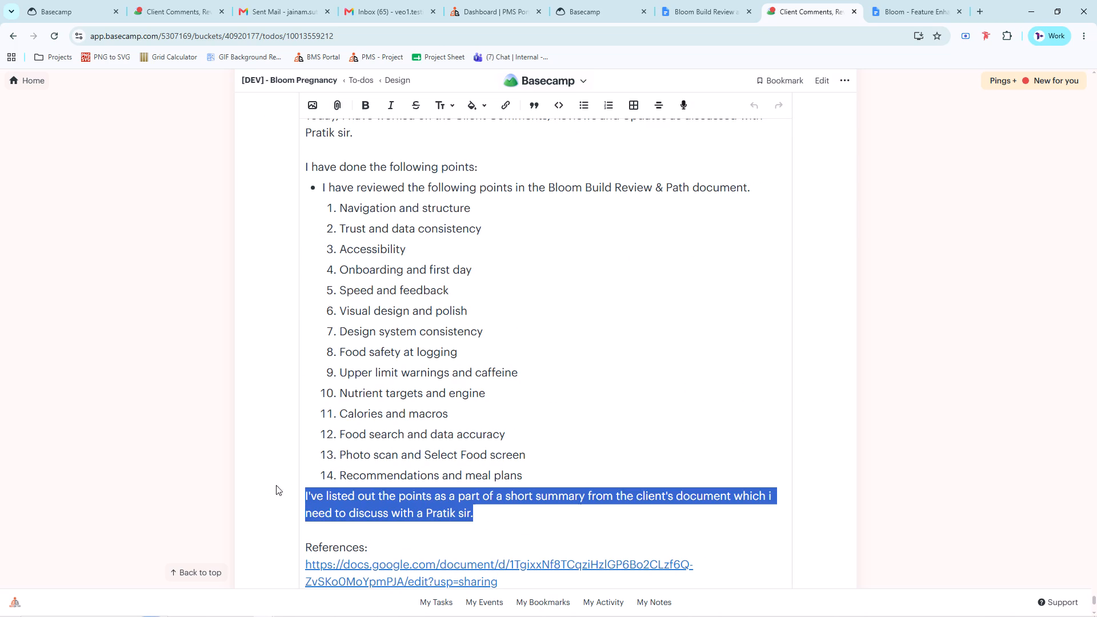
{"action": "left_click", "coordinate": [584, 109]}
{"action": "left_click", "coordinate": [567, 380]}
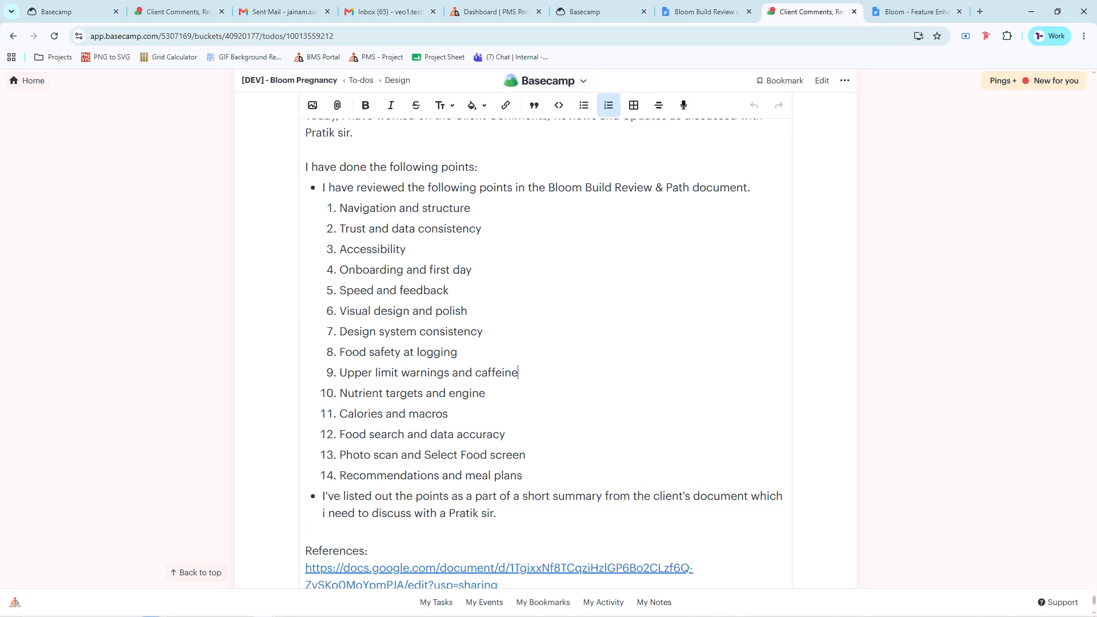
Reword the start of the last bullet to "I've prepared the list of points" and save the comment.
{"action": "double_click", "coordinate": [386, 499]}
{"action": "key", "text": "BackSpace"}
{"action": "key", "text": "BackSpace"}
{"action": "key", "text": "BackSpace"}
{"action": "key", "text": "BackSpace"}
{"action": "key", "text": "BackSpace"}
{"action": "key", "text": "BackSpace"}
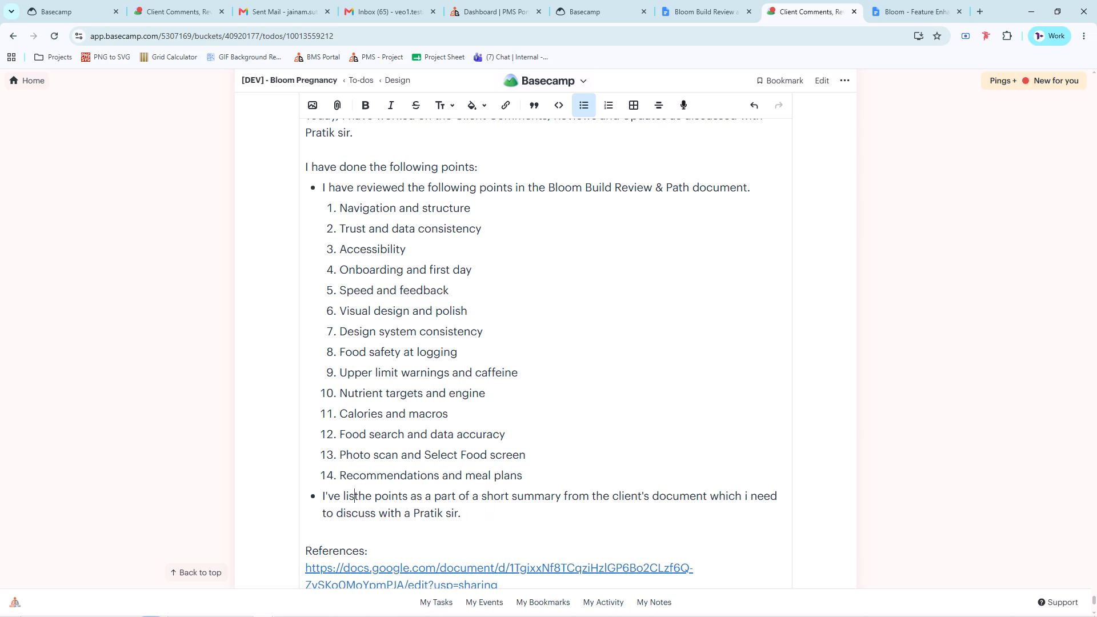
{"action": "key", "text": "BackSpace"}
{"action": "key", "text": "BackSpace"}
{"action": "type", "text": "prepared the lis"}
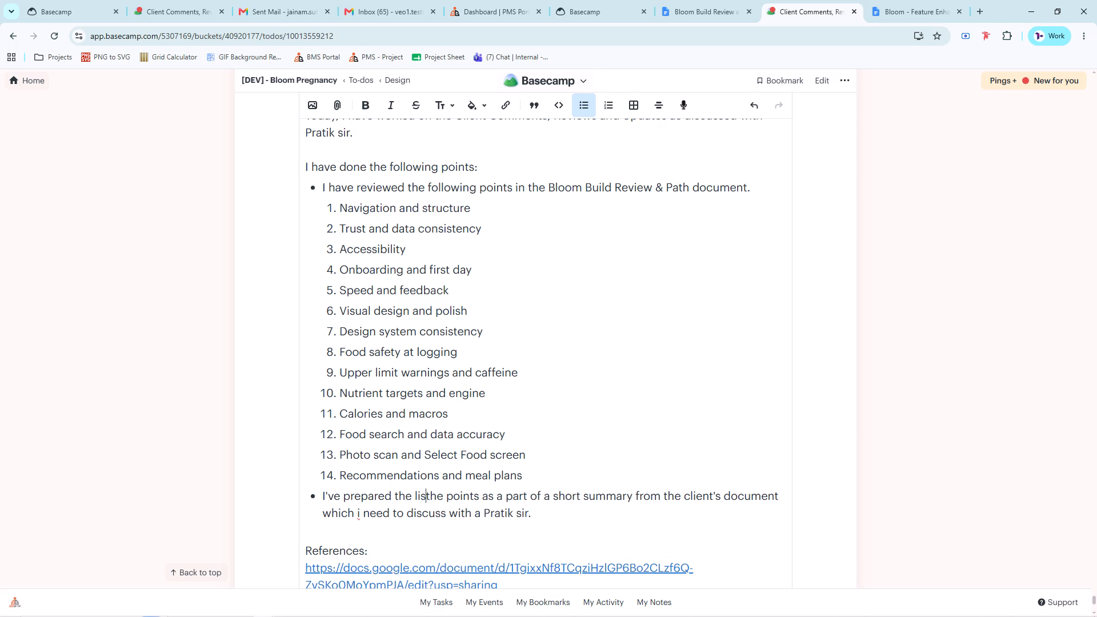
{"action": "type", "text": "rt"}
{"action": "key", "text": "BackSpace"}
{"action": "key", "text": "t"}
{"action": "key", "text": "BackSpace"}
{"action": "key", "text": "BackSpace"}
{"action": "type", "text": "t of"}
{"action": "key", "text": "space"}
{"action": "key", "text": "Delete"}
{"action": "key", "text": "Delete"}
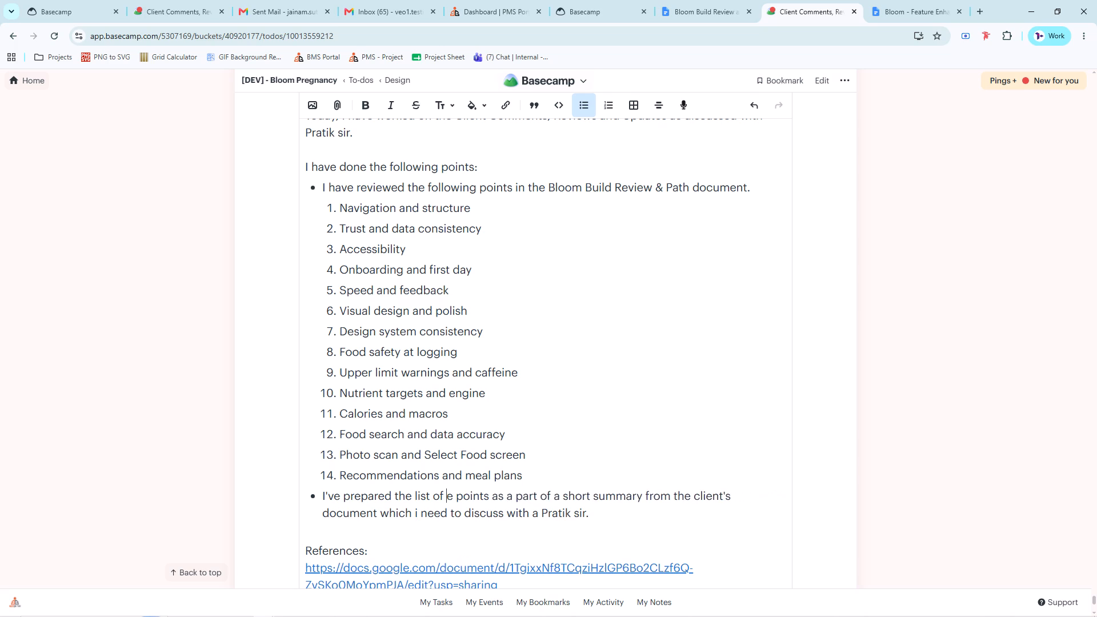
{"action": "key", "text": "Delete"}
{"action": "key", "text": "Delete"}
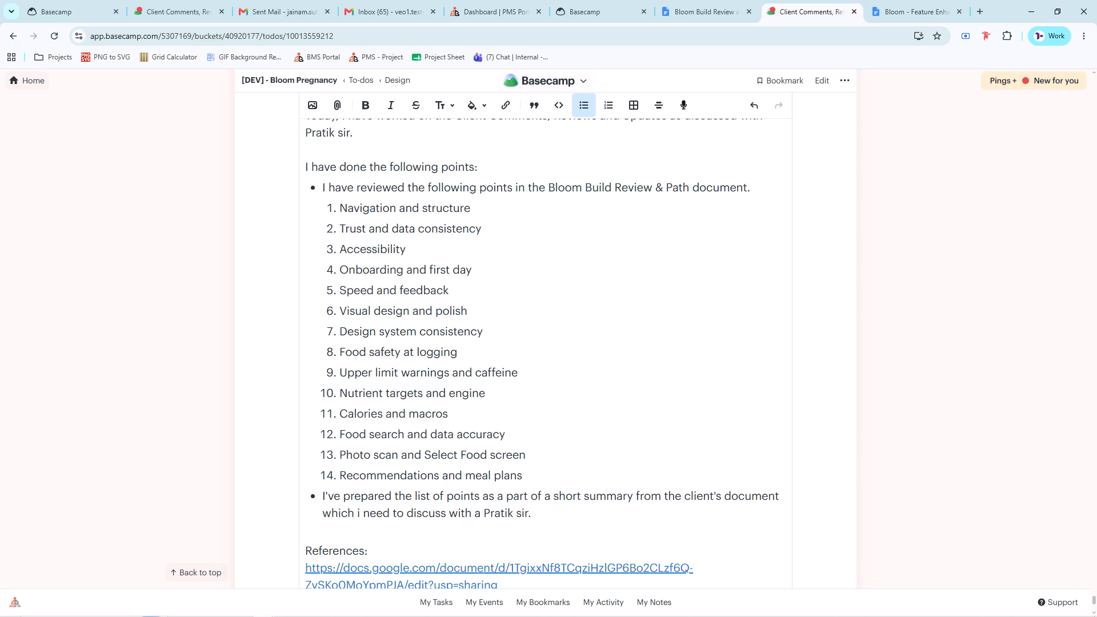
{"action": "scroll", "coordinate": [477, 521], "scroll_direction": "down", "scroll_amount": 2}
{"action": "left_click", "coordinate": [314, 503]}
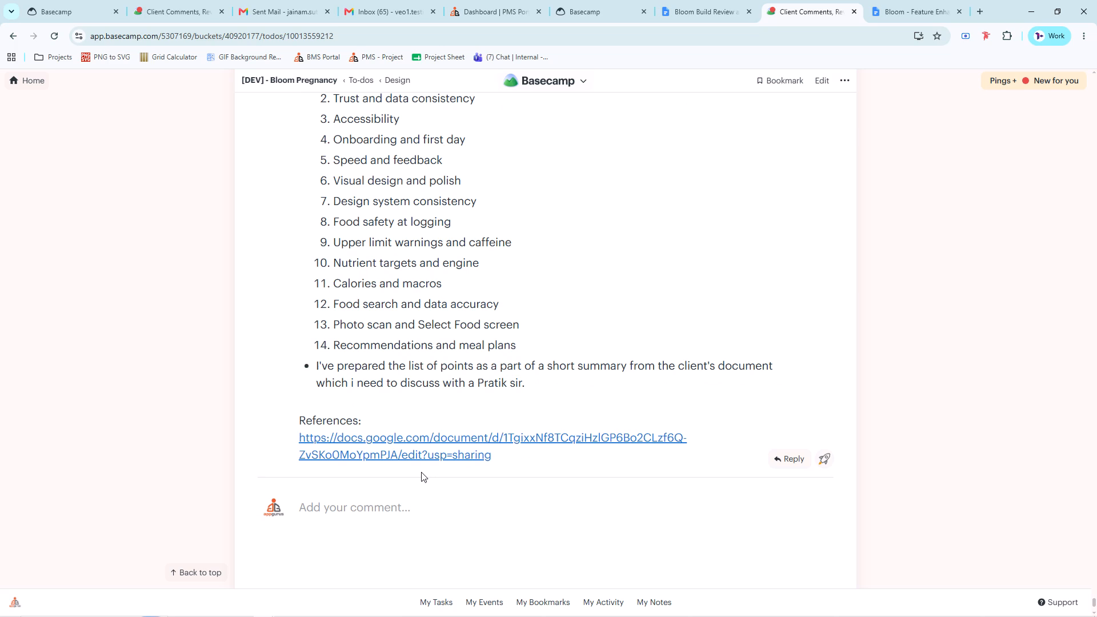
Reread the saved comment from the greeting to the reference link.
{"action": "scroll", "coordinate": [402, 476], "scroll_direction": "up", "scroll_amount": 4}
{"action": "scroll", "coordinate": [402, 476], "scroll_direction": "down", "scroll_amount": 2}
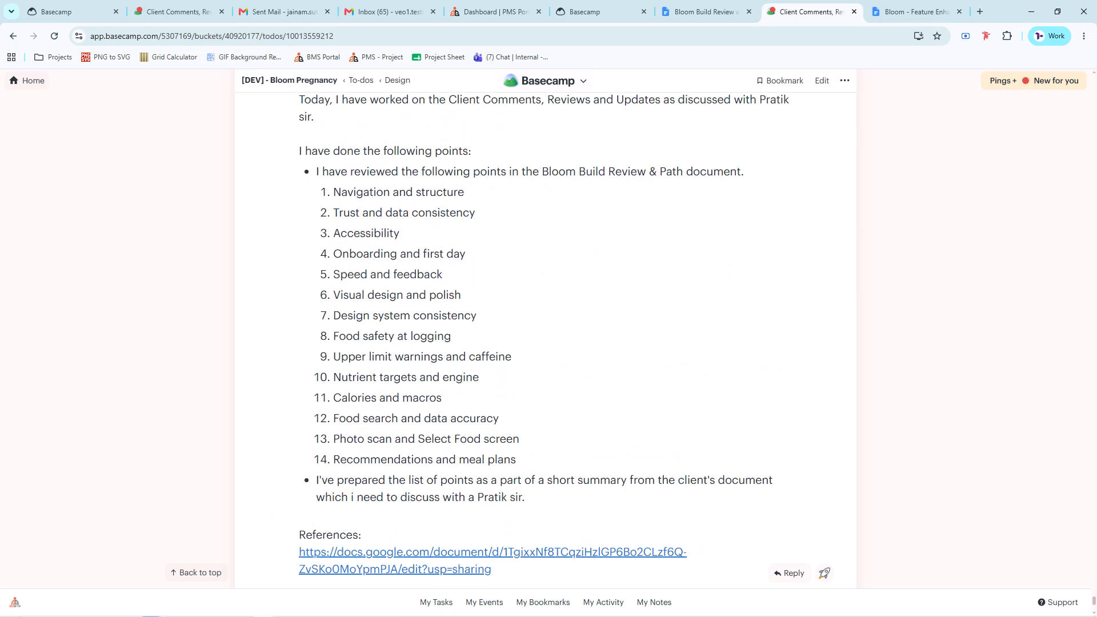
{"action": "scroll", "coordinate": [402, 476], "scroll_direction": "up", "scroll_amount": 2}
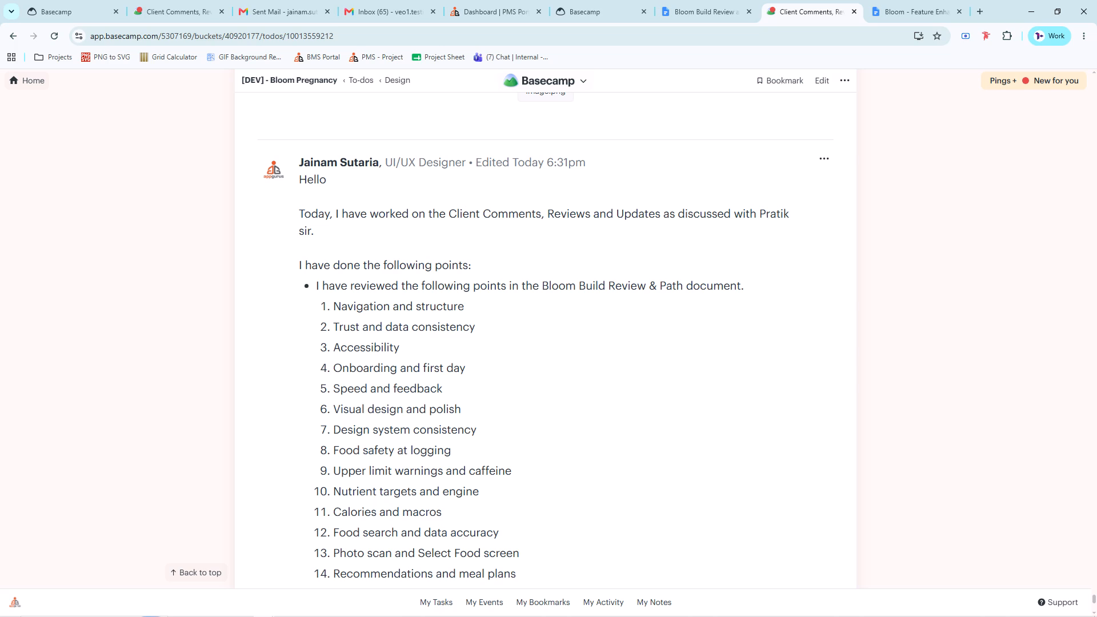
{"action": "scroll", "coordinate": [399, 299], "scroll_direction": "down", "scroll_amount": 2}
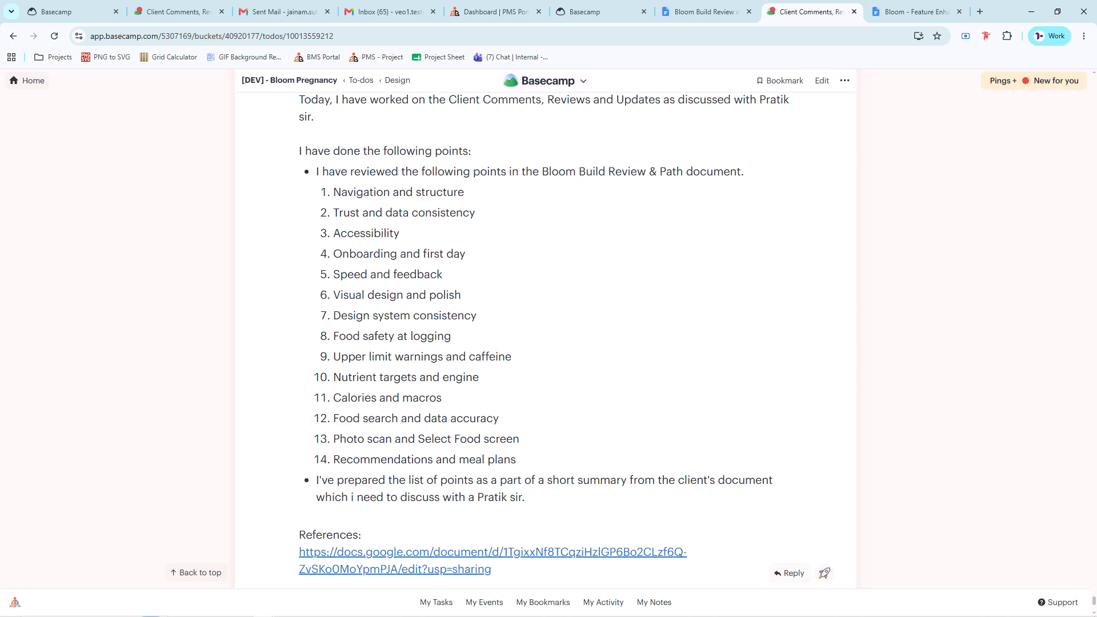
{"action": "scroll", "coordinate": [399, 299], "scroll_direction": "down", "scroll_amount": 3}
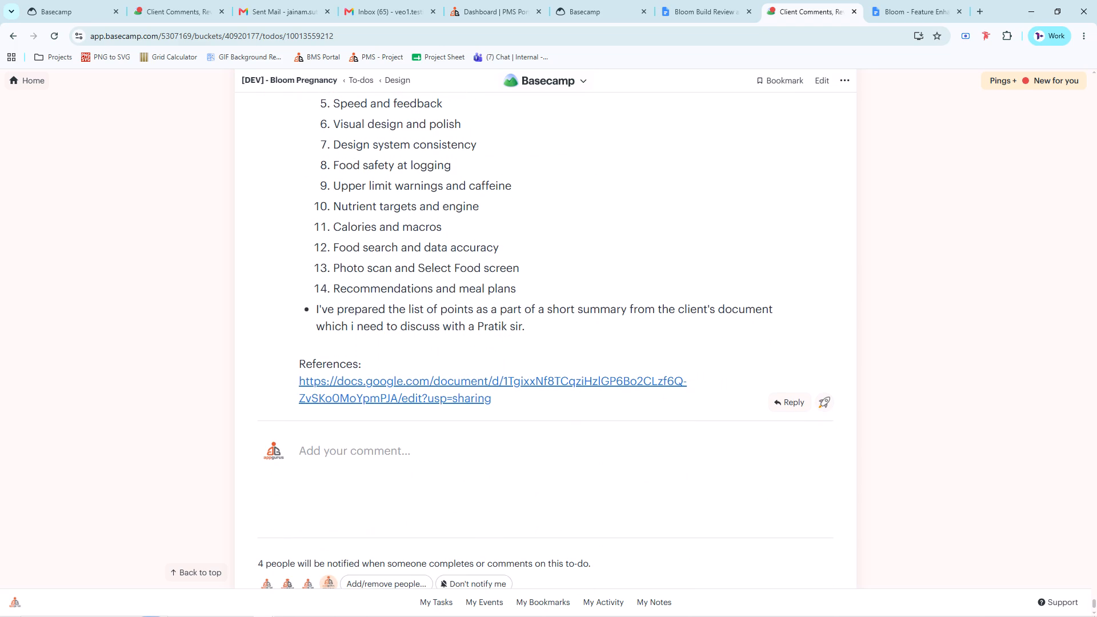
{"action": "scroll", "coordinate": [509, 323], "scroll_direction": "up", "scroll_amount": 2}
{"action": "left_click", "coordinate": [604, 354]}
{"action": "scroll", "coordinate": [604, 354], "scroll_direction": "up", "scroll_amount": 2}
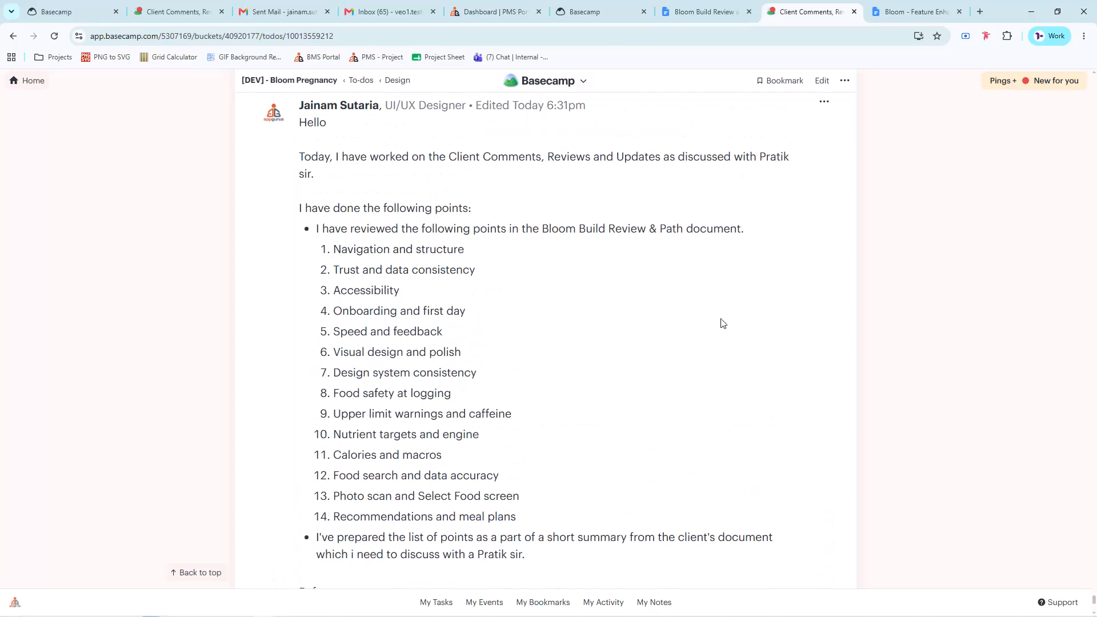
Edit the comment again, delete "as a part of a short summary" from the last bullet, and save it.
{"action": "left_click", "coordinate": [830, 106]}
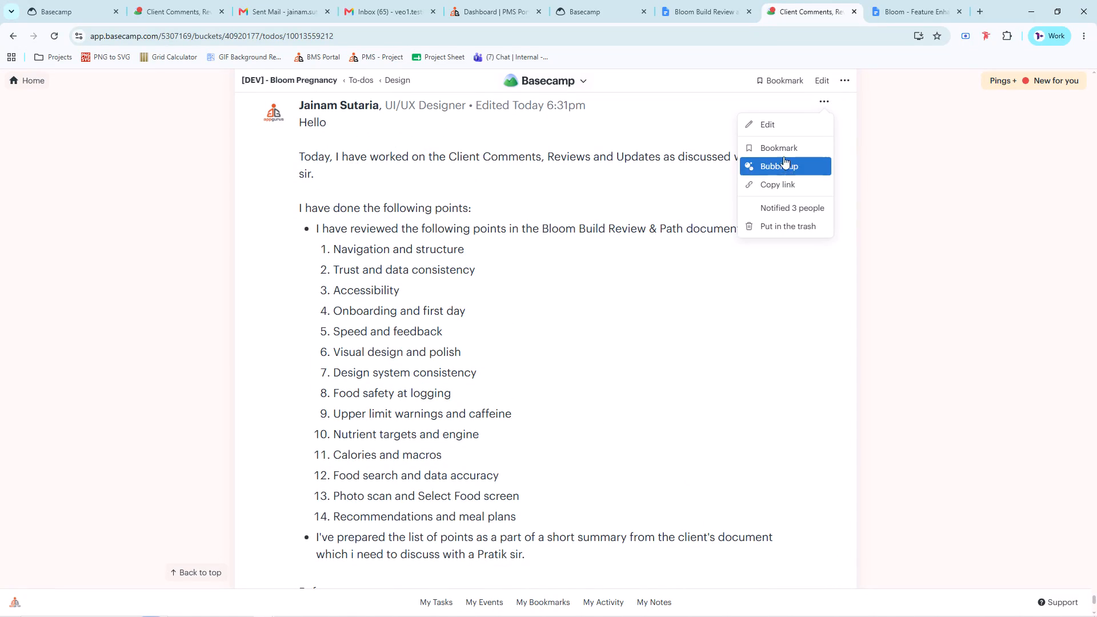
{"action": "left_click", "coordinate": [780, 130]}
{"action": "scroll", "coordinate": [621, 452], "scroll_direction": "up", "scroll_amount": 2}
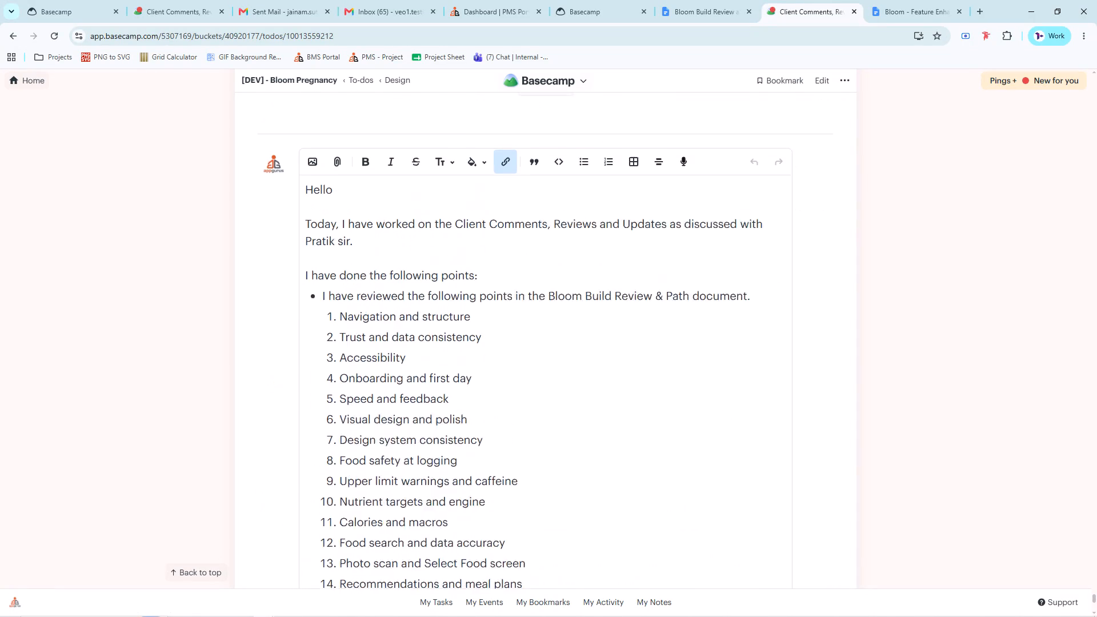
{"action": "scroll", "coordinate": [621, 452], "scroll_direction": "down", "scroll_amount": 2}
{"action": "left_click", "coordinate": [637, 494]}
{"action": "key", "text": "BackSpace"}
{"action": "key", "text": "BackSpace"}
{"action": "key", "text": "BackSpace"}
{"action": "key", "text": "BackSpace"}
{"action": "key", "text": "BackSpace"}
{"action": "key", "text": "BackSpace"}
{"action": "key", "text": "BackSpace"}
{"action": "key", "text": "BackSpace"}
{"action": "key", "text": "BackSpace"}
{"action": "key", "text": "BackSpace"}
{"action": "key", "text": "BackSpace"}
{"action": "key", "text": "BackSpace"}
{"action": "key", "text": "BackSpace"}
{"action": "key", "text": "BackSpace"}
{"action": "key", "text": "BackSpace"}
{"action": "key", "text": "BackSpace"}
{"action": "key", "text": "BackSpace"}
{"action": "key", "text": "BackSpace"}
{"action": "key", "text": "BackSpace"}
{"action": "key", "text": "BackSpace"}
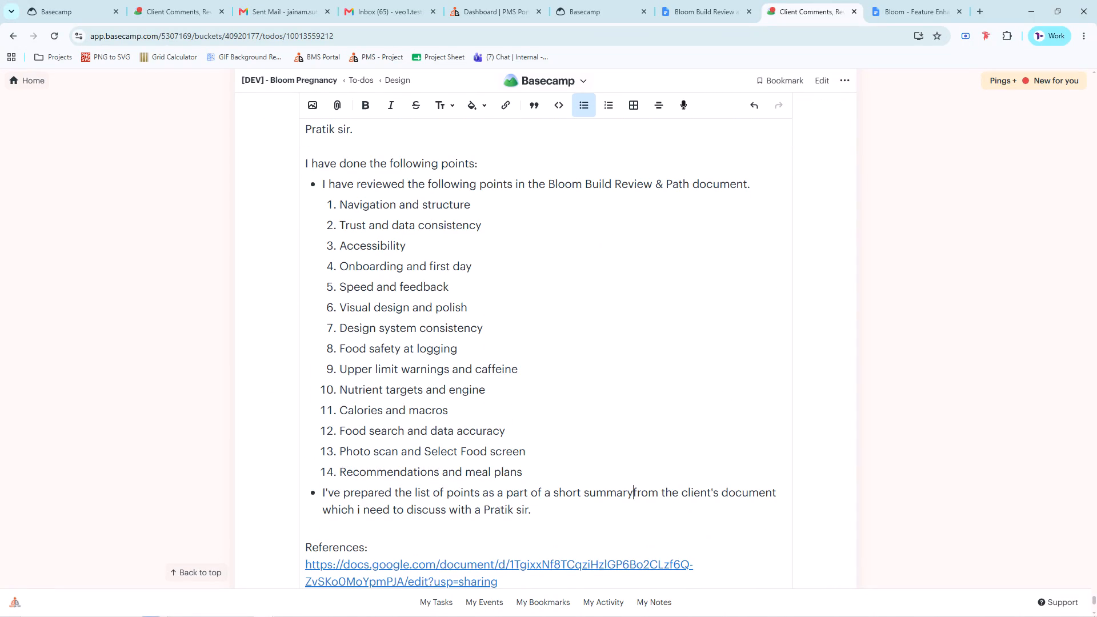
{"action": "key", "text": "BackSpace"}
{"action": "key", "text": "BackSpace"}
{"action": "key", "text": "BackSpace"}
{"action": "key", "text": "BackSpace"}
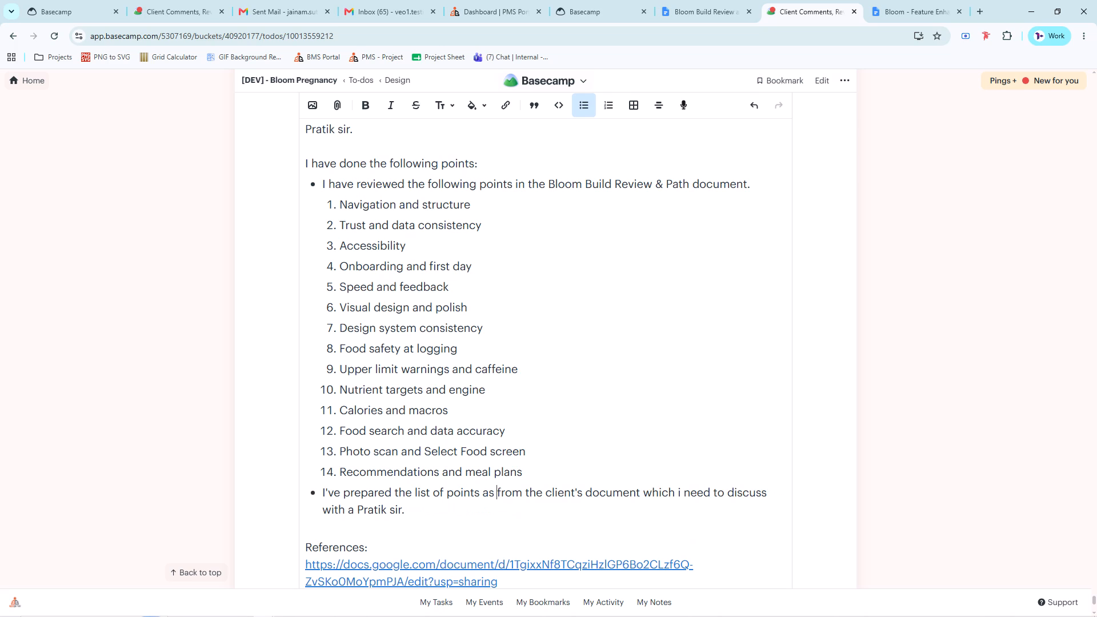
{"action": "key", "text": "BackSpace"}
{"action": "key", "text": "BackSpace"}
{"action": "key", "text": "BackSpace"}
{"action": "scroll", "coordinate": [585, 508], "scroll_direction": "down", "scroll_amount": 3}
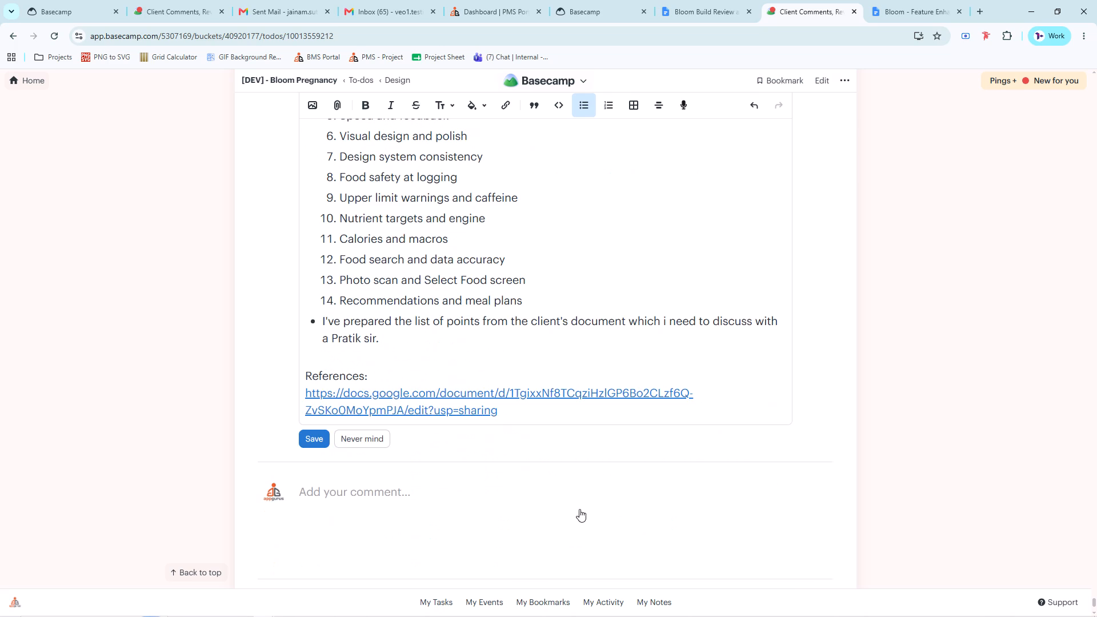
{"action": "left_click", "coordinate": [321, 436]}
{"action": "scroll", "coordinate": [399, 419], "scroll_direction": "up", "scroll_amount": 6}
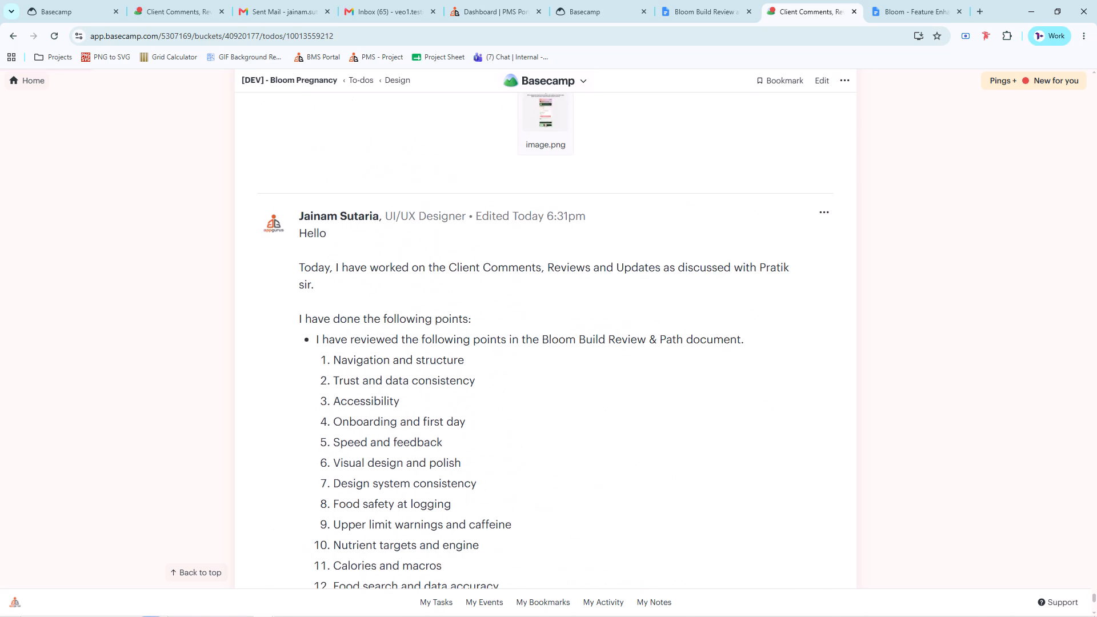
{"action": "scroll", "coordinate": [399, 417], "scroll_direction": "down", "scroll_amount": 2}
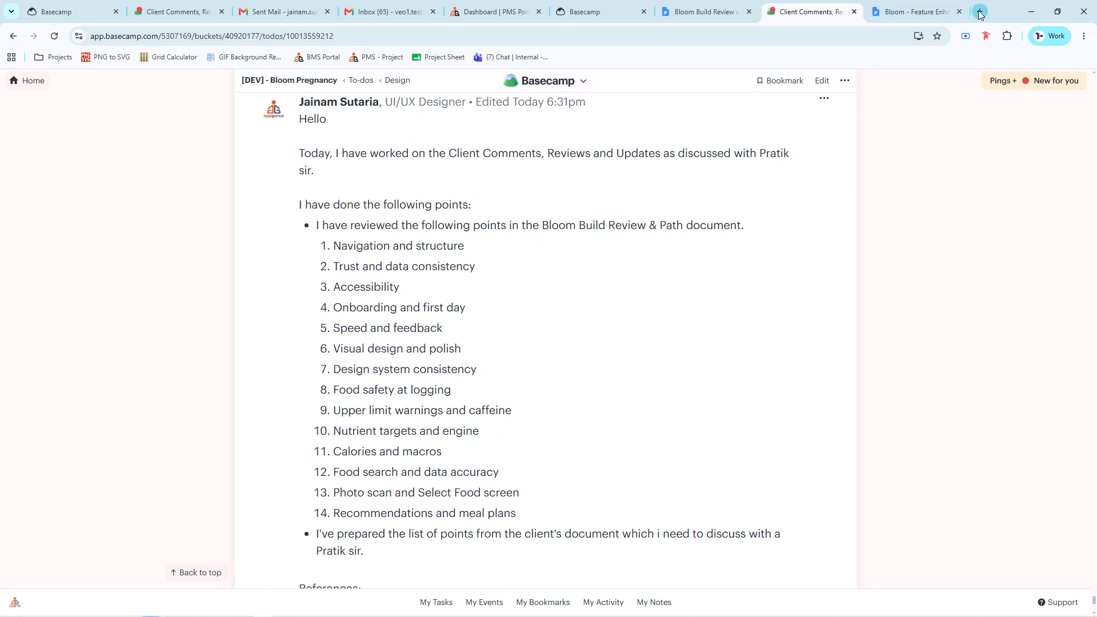
Copy the to-do's page address and open the PMS portal in a new browser tab.
{"action": "left_click", "coordinate": [389, 32]}
{"action": "key", "text": "ctrl+c"}
{"action": "left_click", "coordinate": [983, 15]}
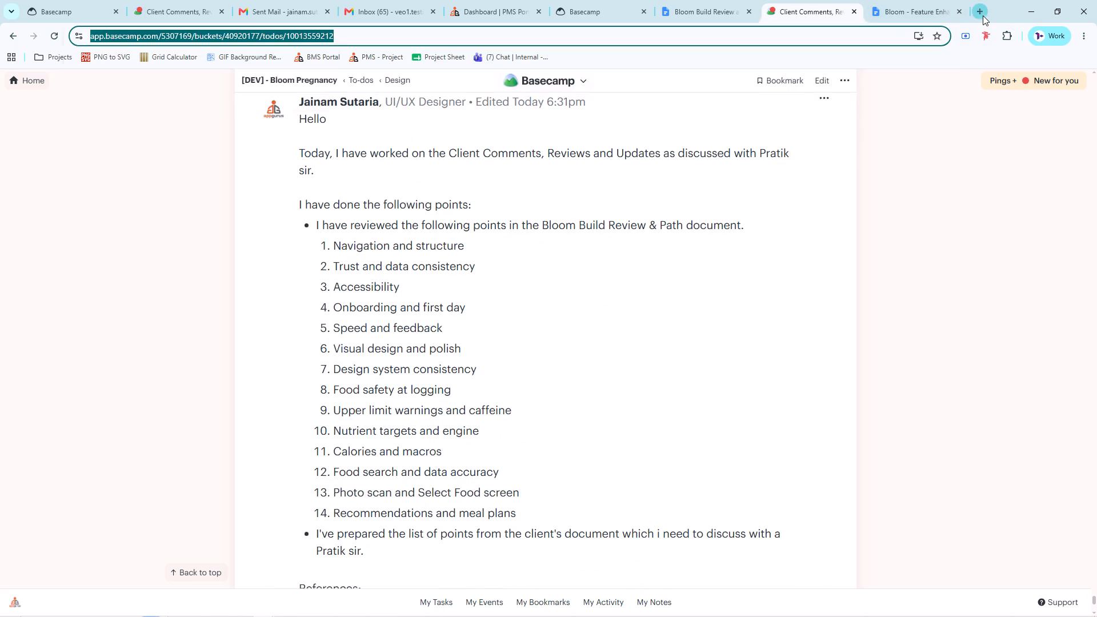
{"action": "type", "text": "pms"}
{"action": "key", "text": "Return"}
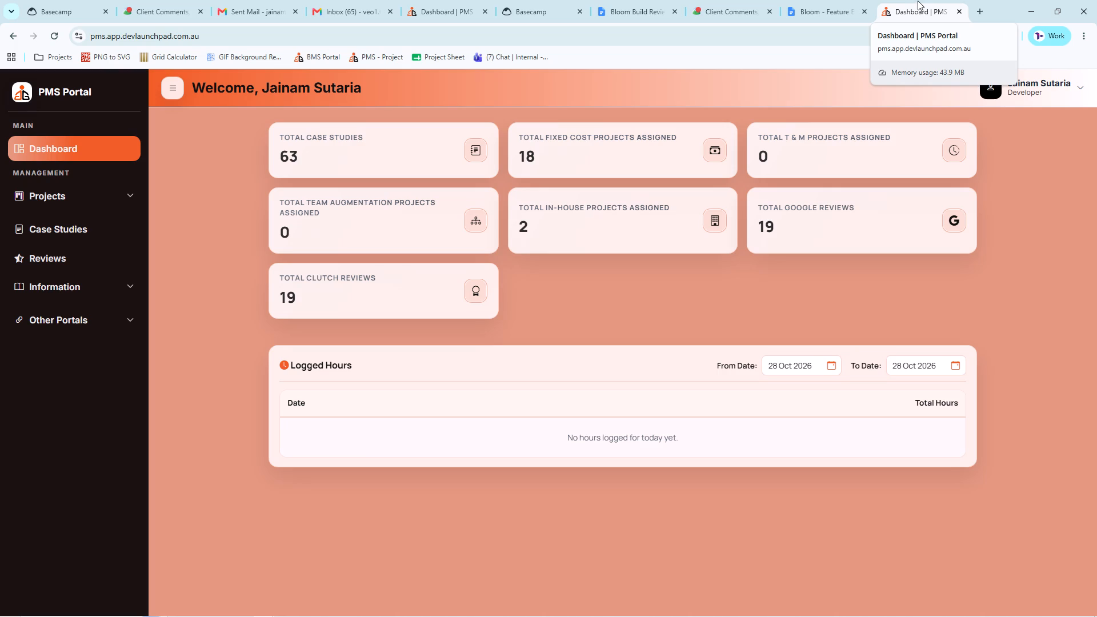
Open the Bloom Pregnancy project from the second page of client projects and show its Team Hours section.
{"action": "left_click", "coordinate": [87, 188]}
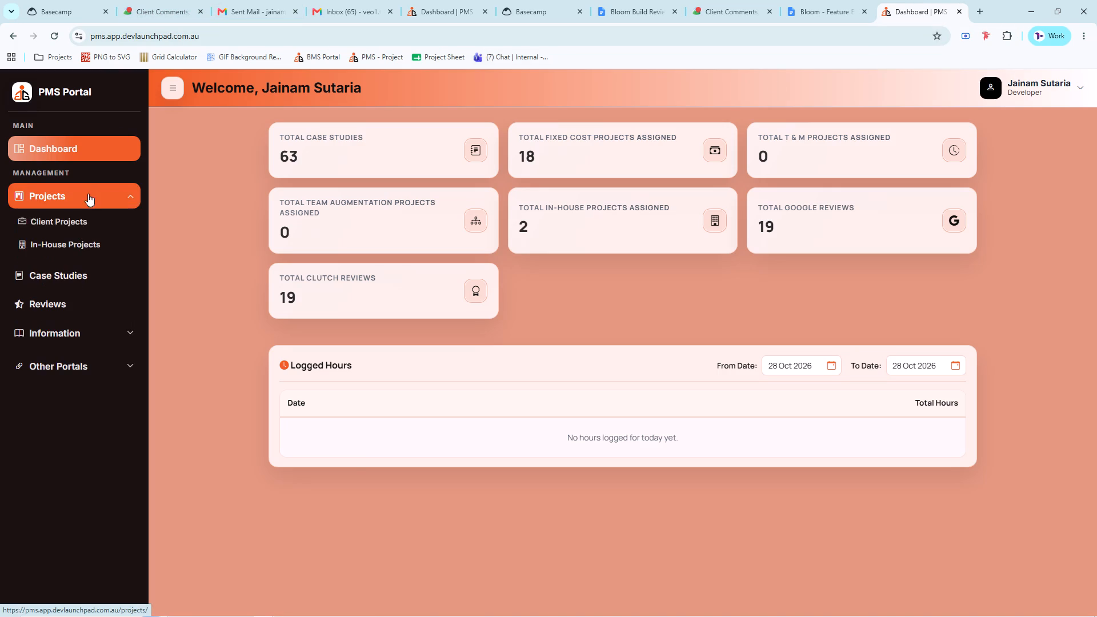
{"action": "left_click", "coordinate": [86, 218]}
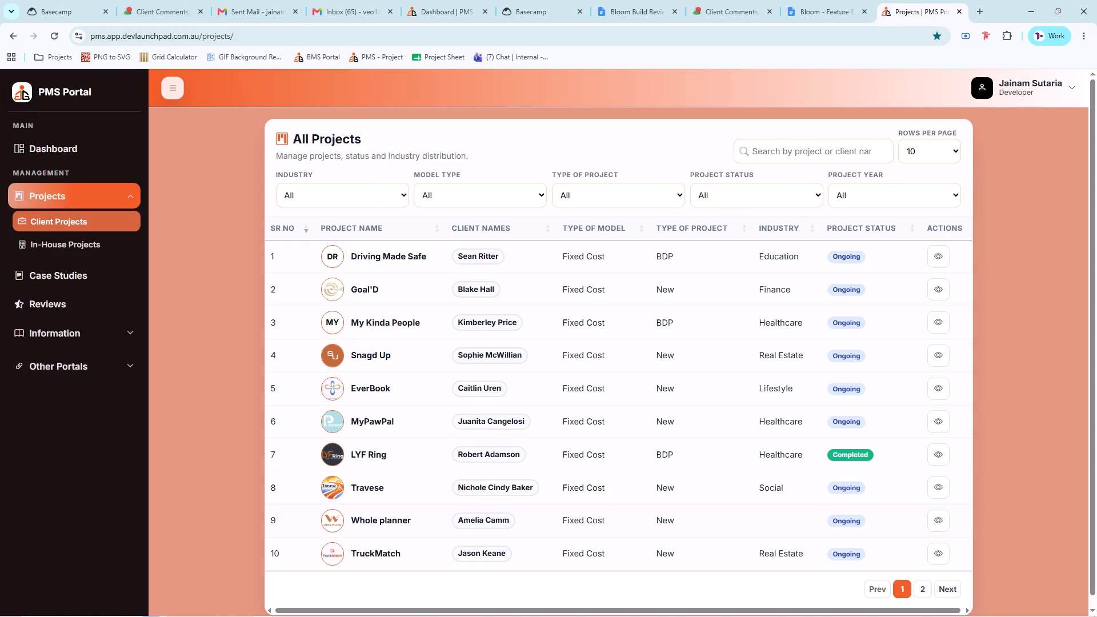
{"action": "left_click", "coordinate": [924, 585]}
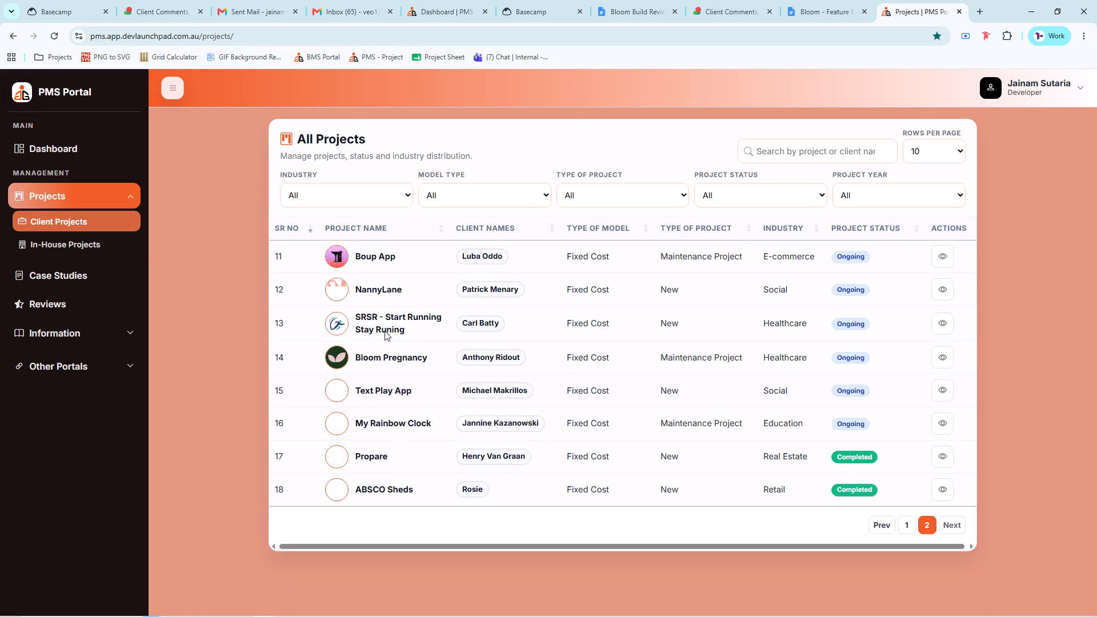
{"action": "left_click", "coordinate": [380, 355]}
{"action": "left_click", "coordinate": [381, 355]}
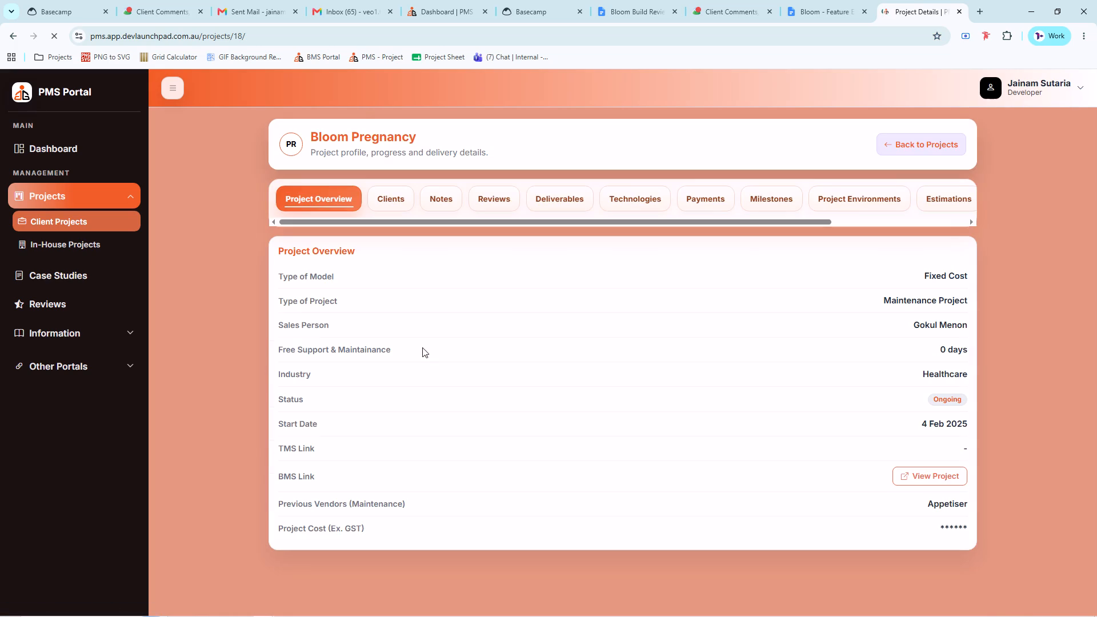
{"action": "left_click", "coordinate": [795, 217]}
{"action": "left_click_drag", "start_coordinate": [795, 222], "coordinate": [958, 228]}
{"action": "left_click", "coordinate": [936, 199]}
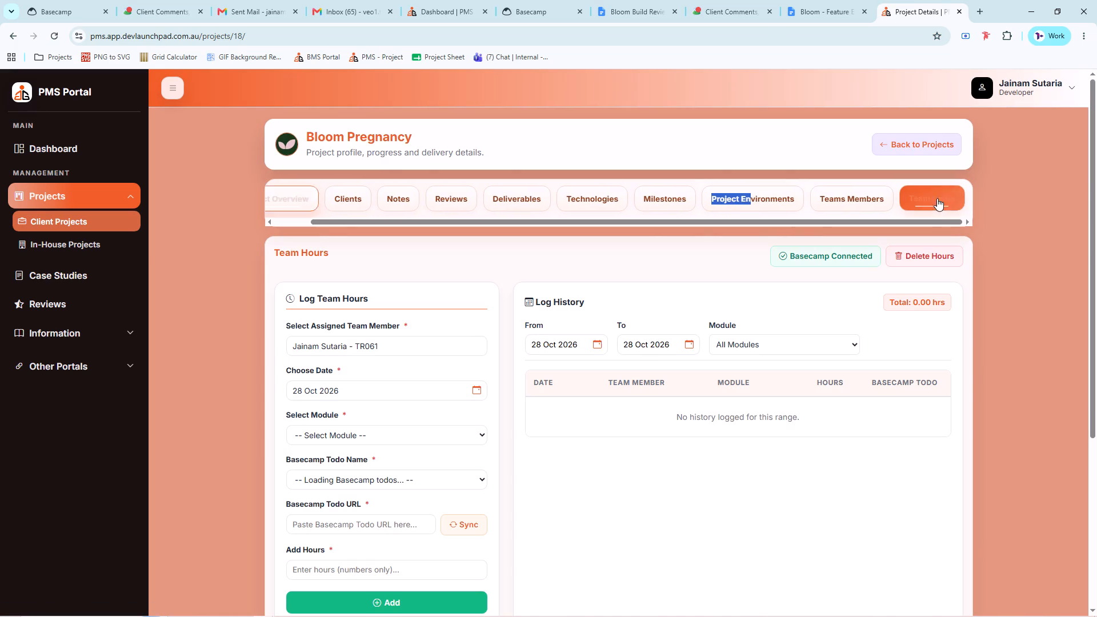
Log 8 hours under the UI/UX Design module, linked to the "Client Comments, Reviews and Updates" to-do synced from the copied Basecamp URL.
{"action": "left_click", "coordinate": [374, 444]}
{"action": "left_click", "coordinate": [353, 407]}
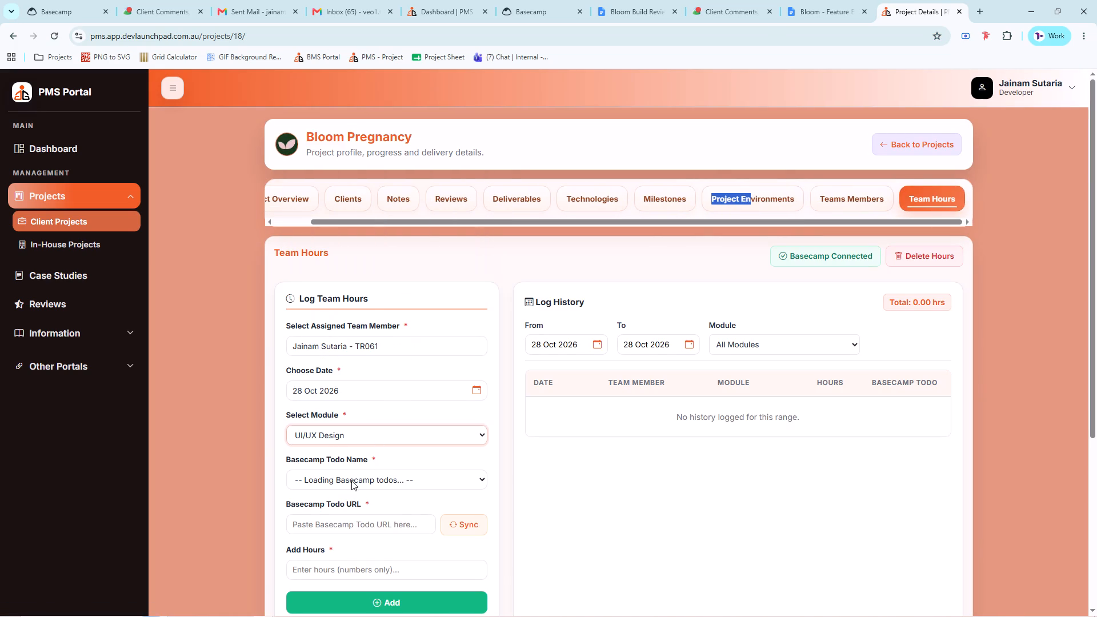
{"action": "left_click", "coordinate": [351, 480]}
{"action": "scroll", "coordinate": [382, 472], "scroll_direction": "down", "scroll_amount": 1}
{"action": "left_click", "coordinate": [370, 469]}
{"action": "key", "text": "ctrl+v"}
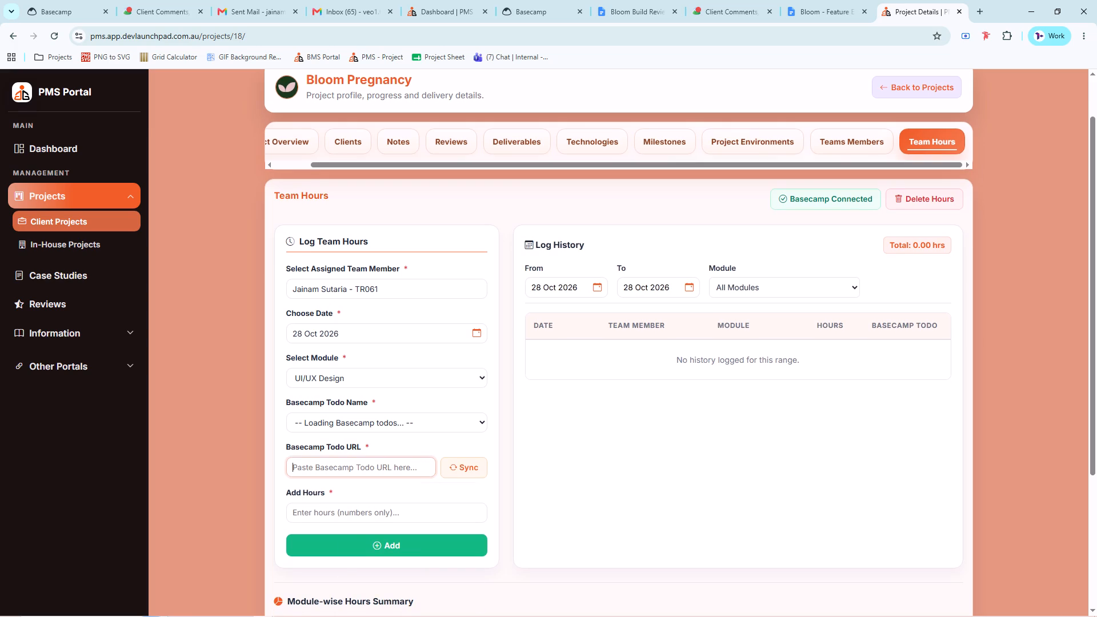
{"action": "left_click", "coordinate": [520, 460]}
{"action": "left_click", "coordinate": [458, 473]}
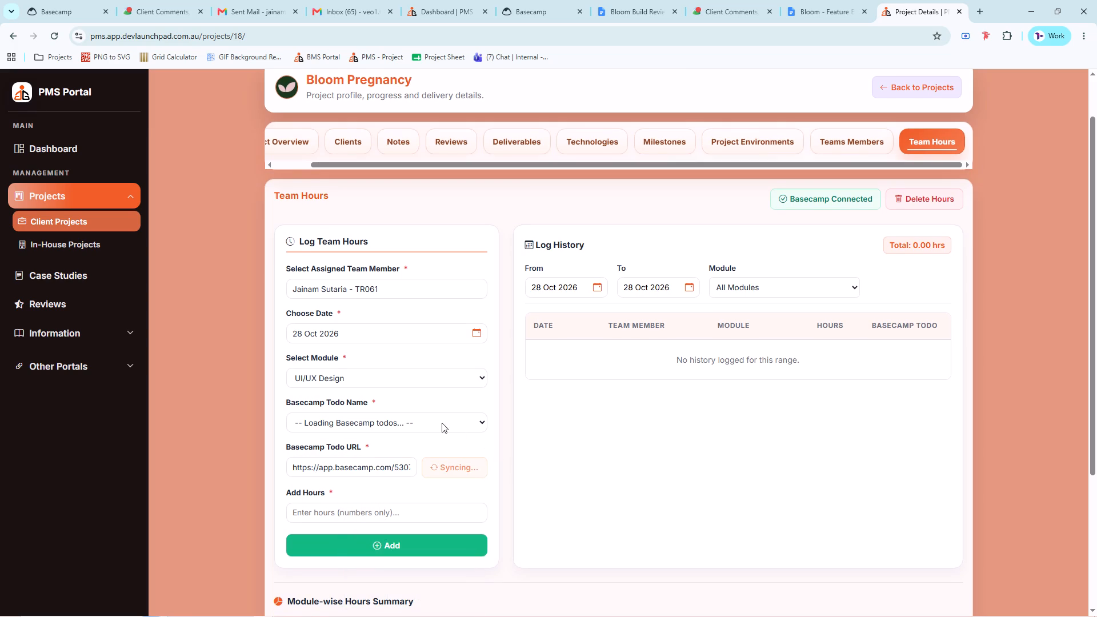
{"action": "left_click", "coordinate": [382, 518]}
{"action": "key", "text": "8"}
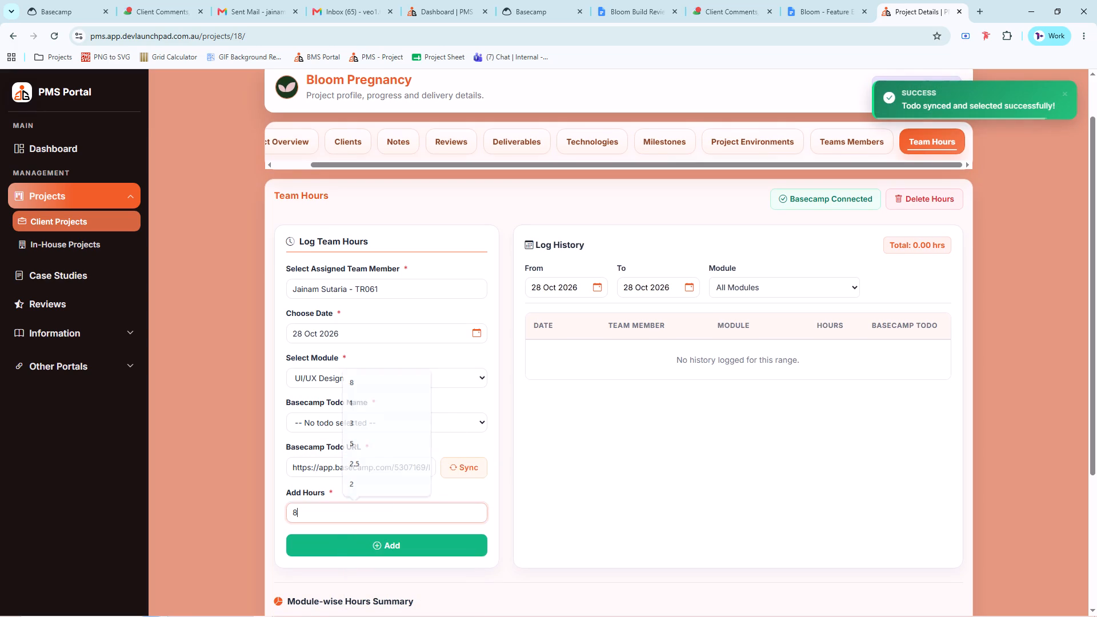
{"action": "left_click", "coordinate": [534, 467]}
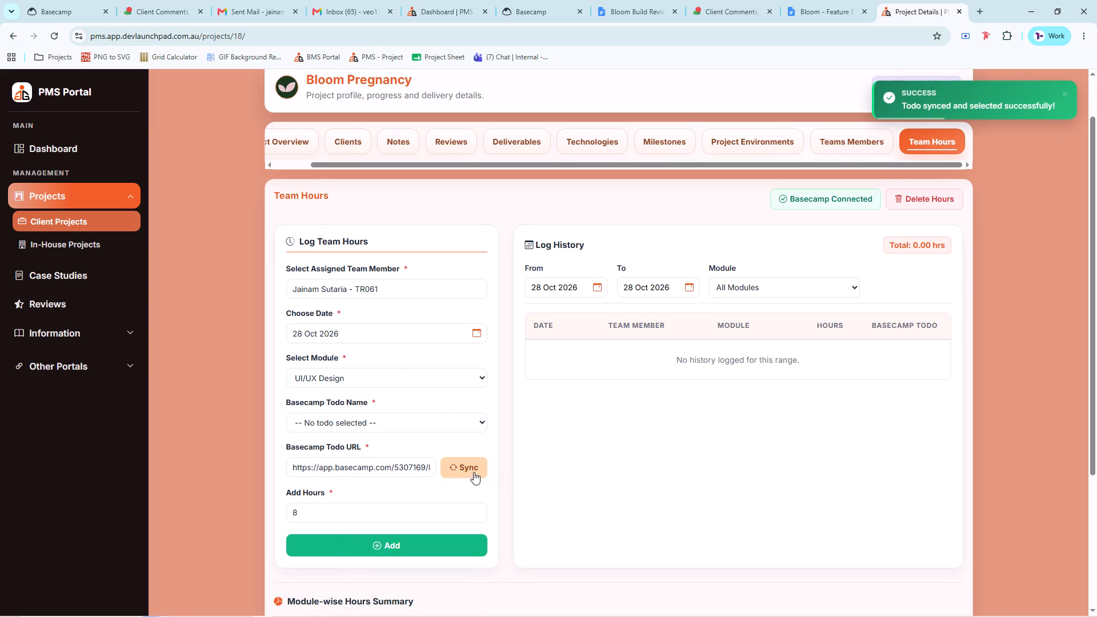
{"action": "left_click", "coordinate": [473, 472]}
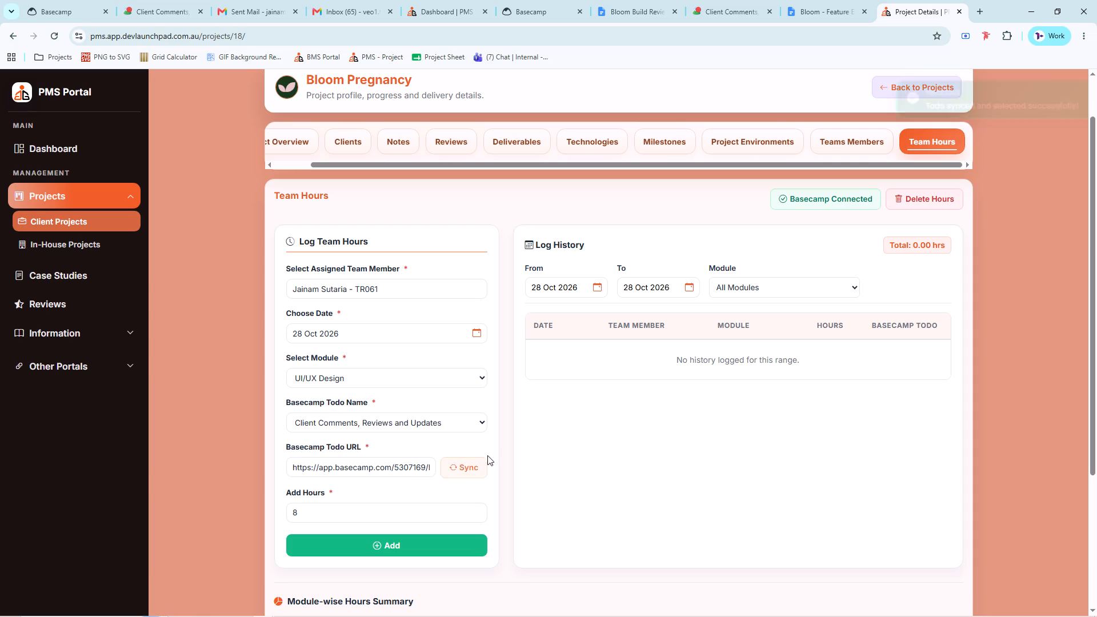
{"action": "left_click", "coordinate": [433, 542]}
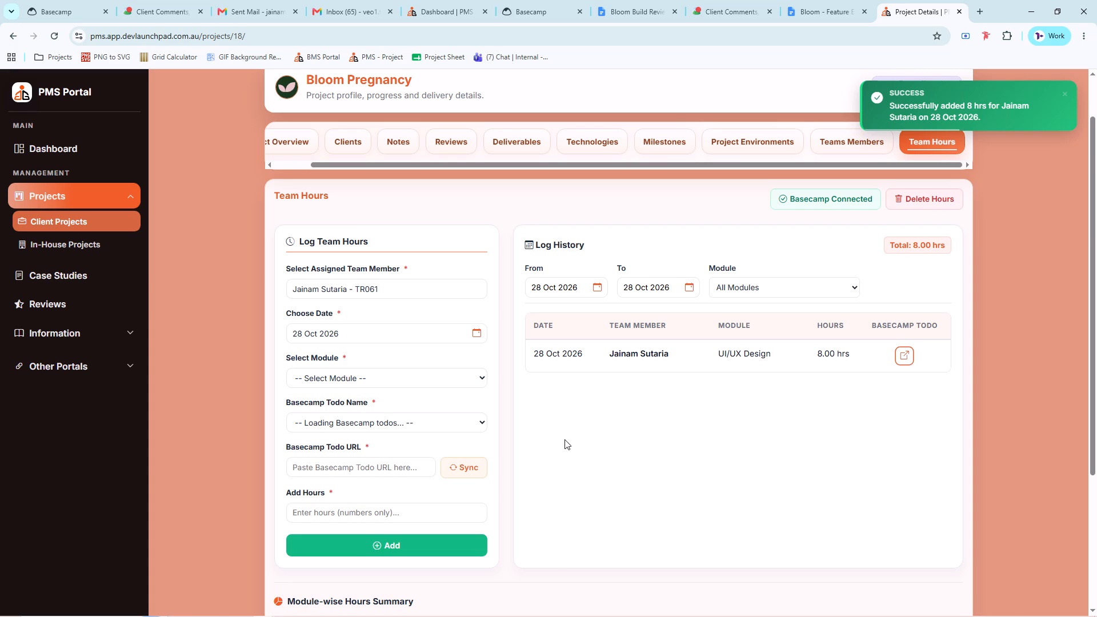
Return to the PMS portal's Dashboard.
{"action": "left_click", "coordinate": [90, 142]}
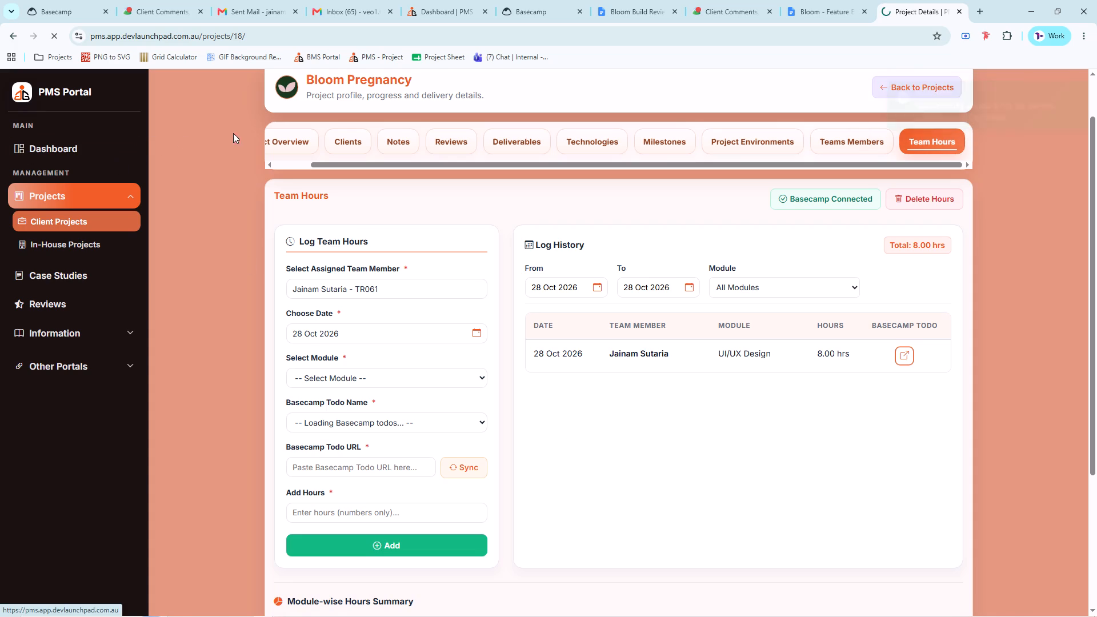